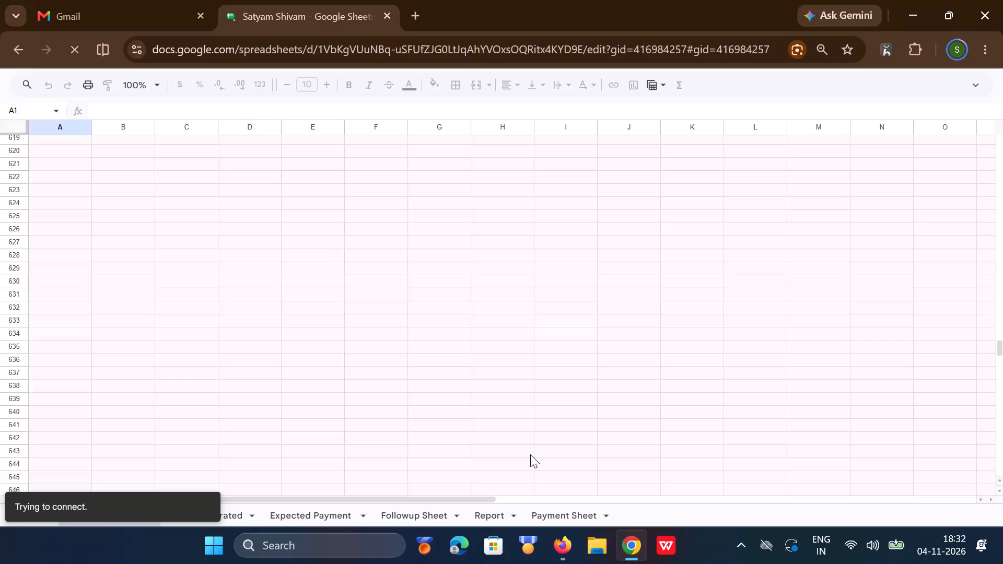
# Open the empty cell B354 for editing, in the last, incomplete lead row of the Leads Assisgned sheet.
pyautogui.scroll(3, 530, 454)
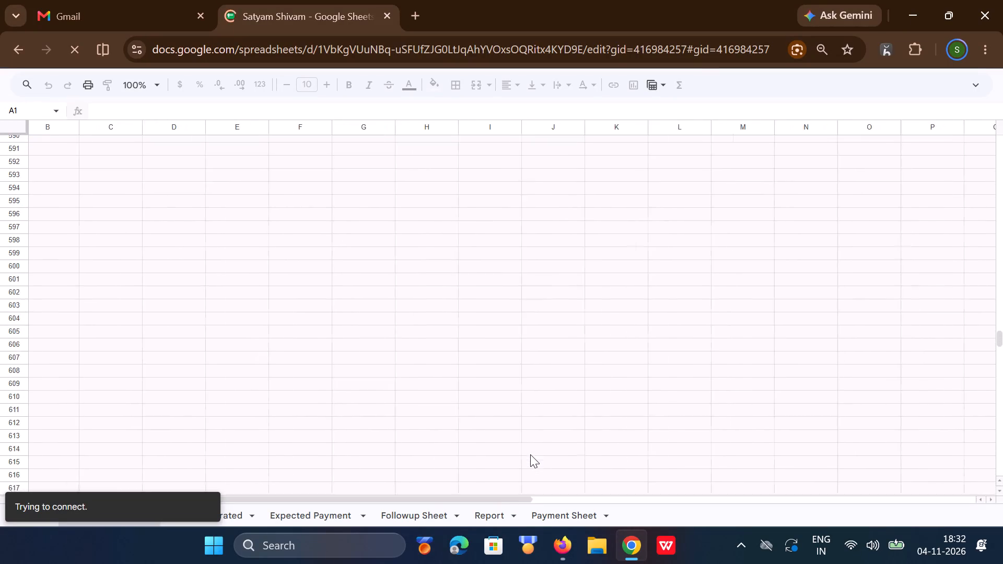
pyautogui.scroll(2, 530, 454)
pyautogui.hscroll(6, 530, 454)
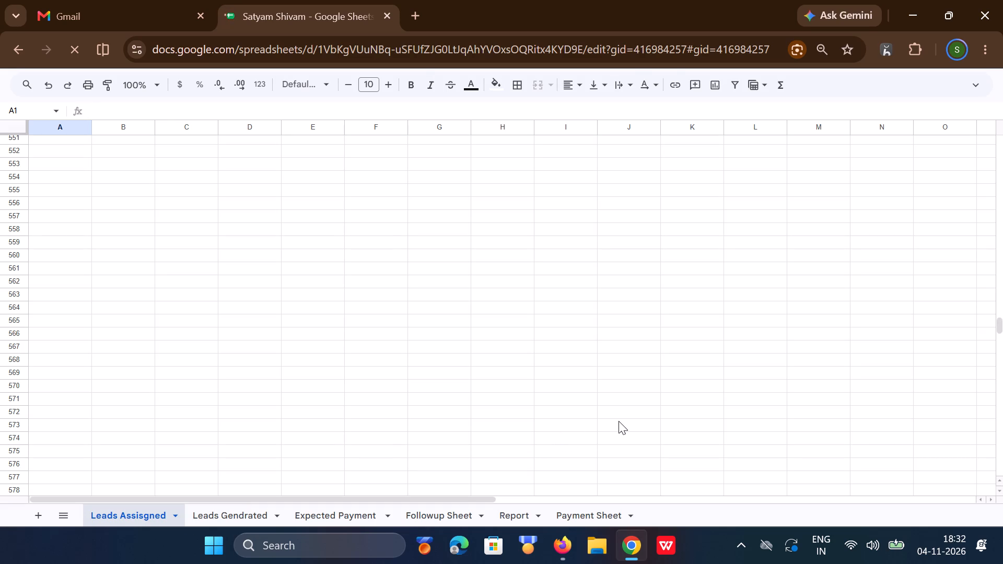
pyautogui.scroll(3, 497, 432)
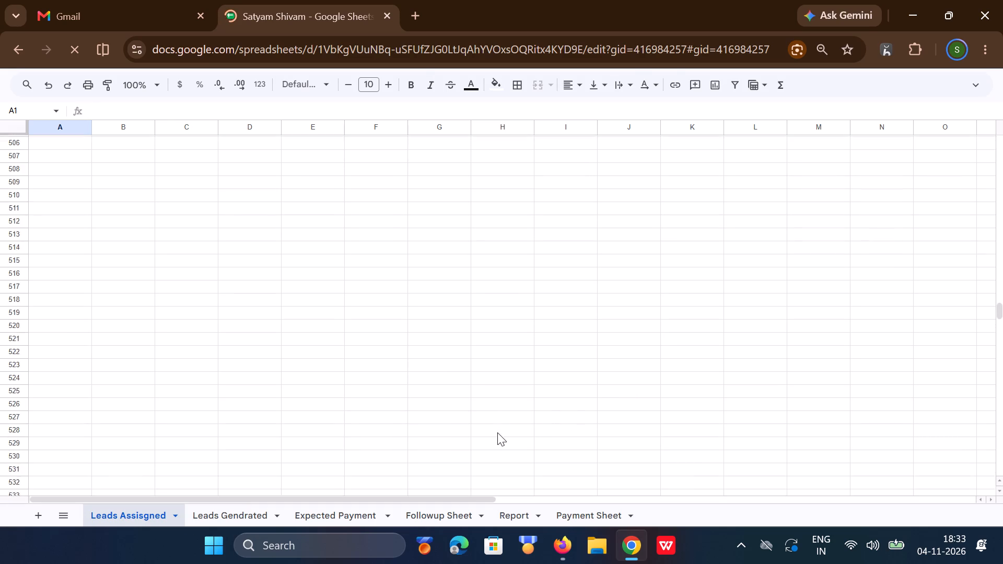
pyautogui.scroll(3, 497, 432)
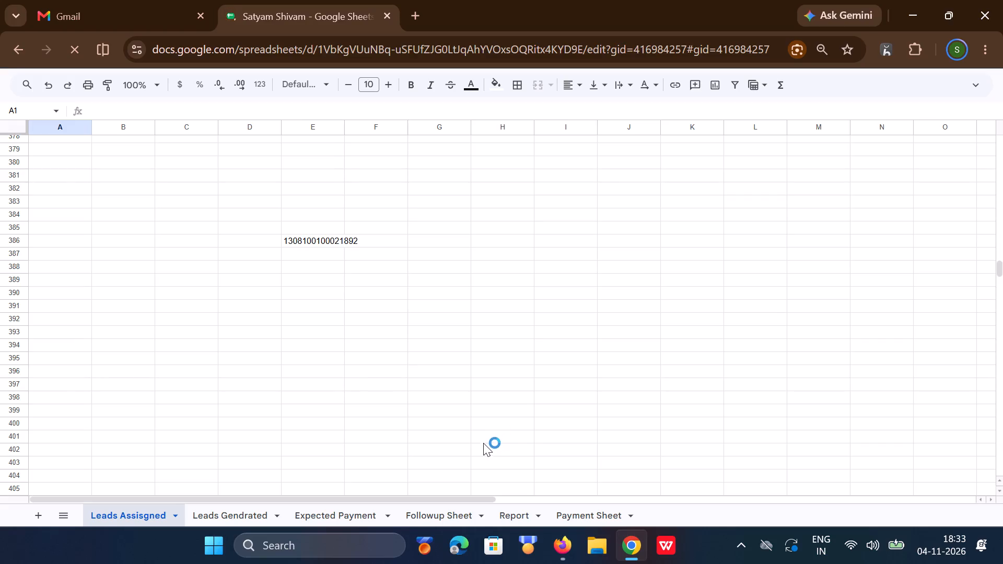
pyautogui.scroll(2, 344, 360)
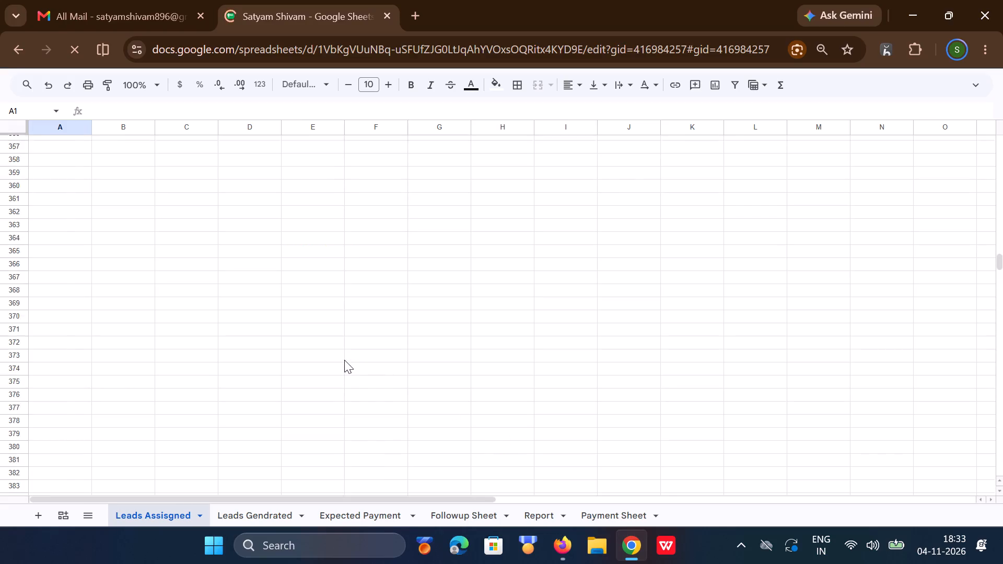
pyautogui.scroll(2, 344, 360)
pyautogui.hscroll(1, 344, 360)
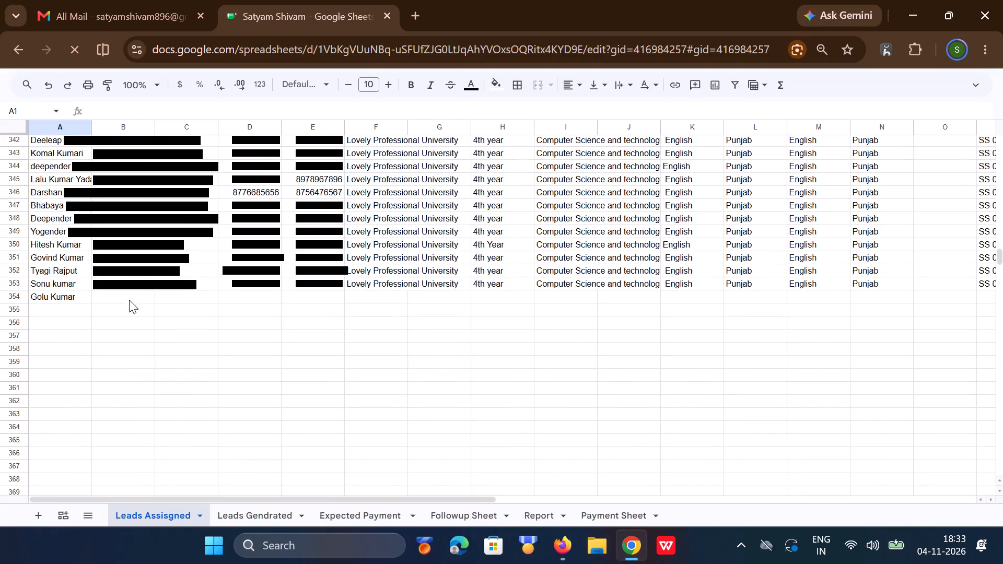
pyautogui.doubleClick(118, 294)
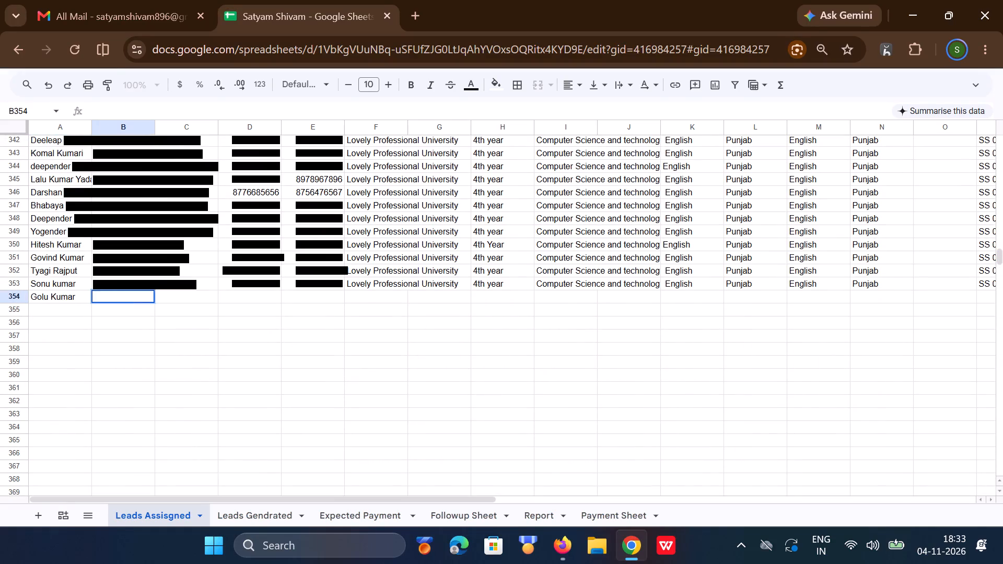
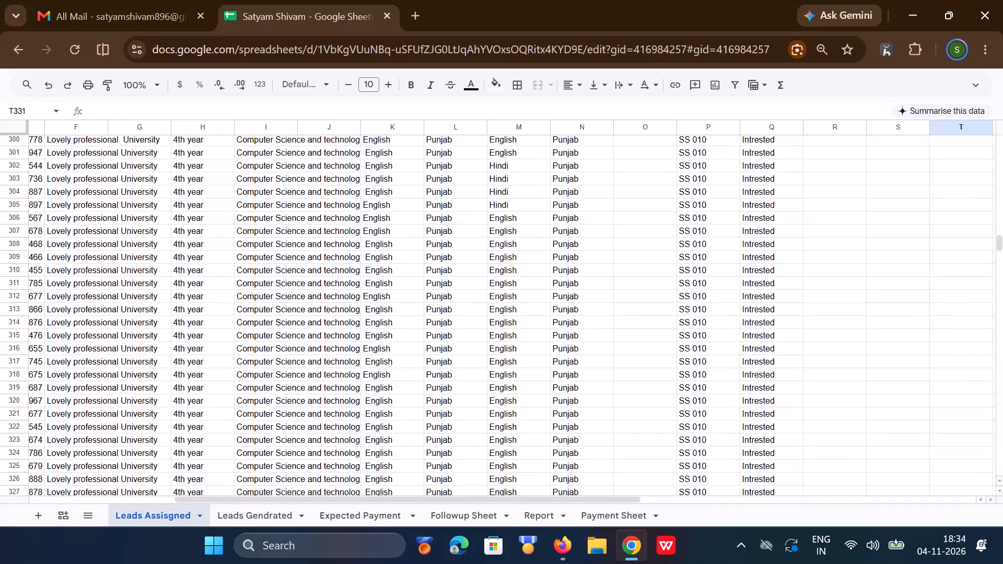
# Open the empty cell B354 for editing, in the last, incomplete lead row of the Leads Assisgned sheet.
pyautogui.scroll(2, 118, 294)
pyautogui.scroll(-2, 118, 294)
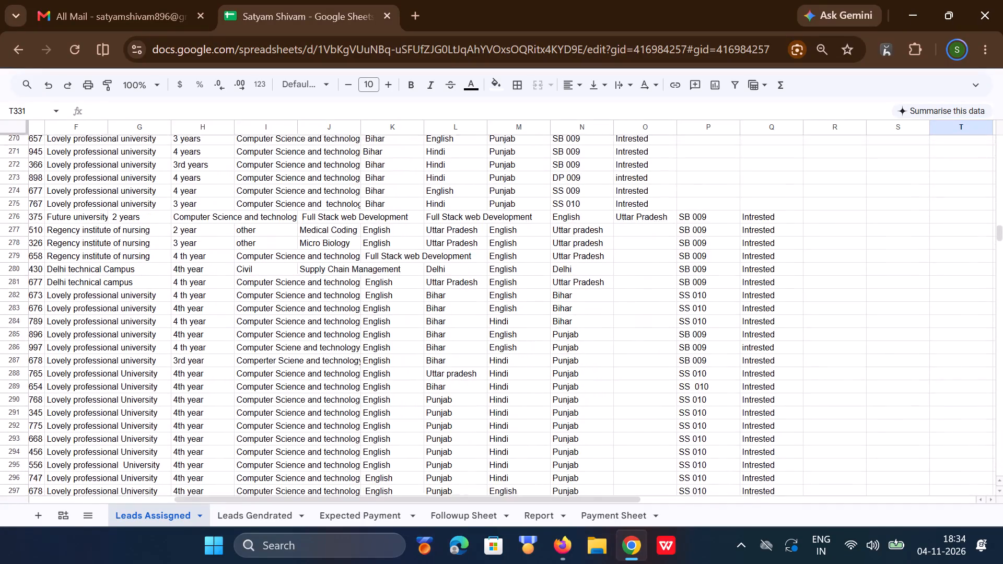
pyautogui.scroll(-4, 118, 294)
pyautogui.hscroll(3, 118, 294)
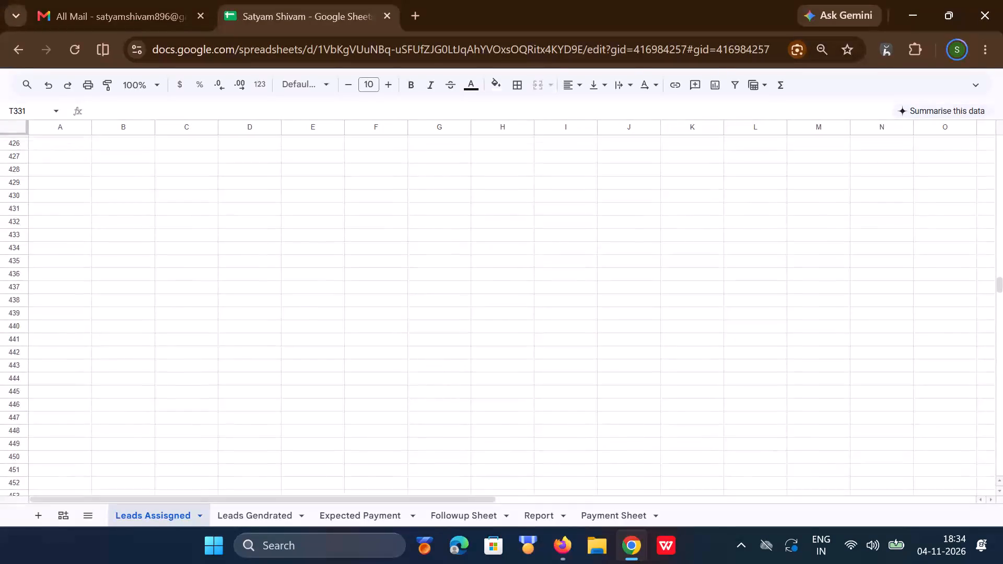
pyautogui.scroll(4, 118, 294)
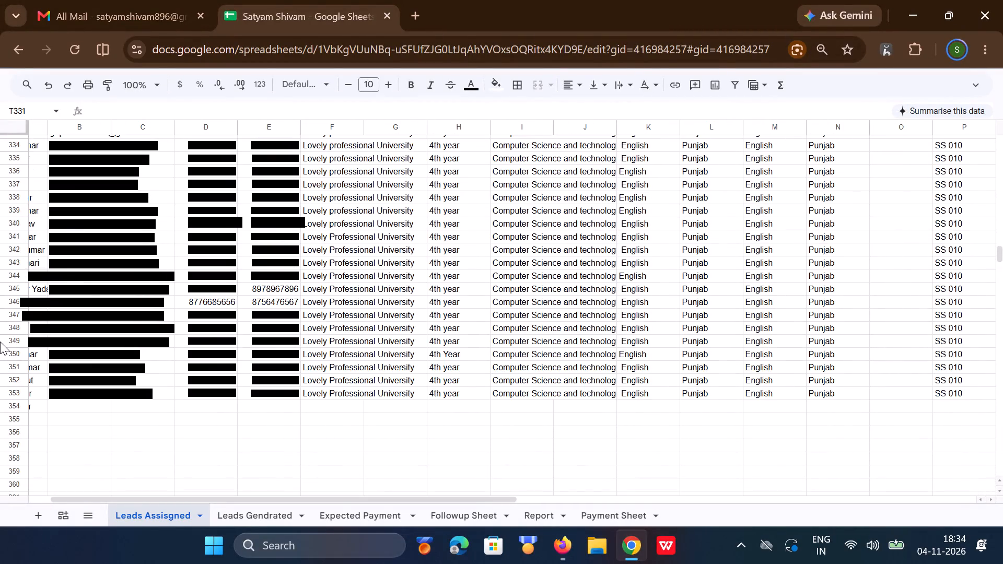
pyautogui.hscroll(7, 0, 280)
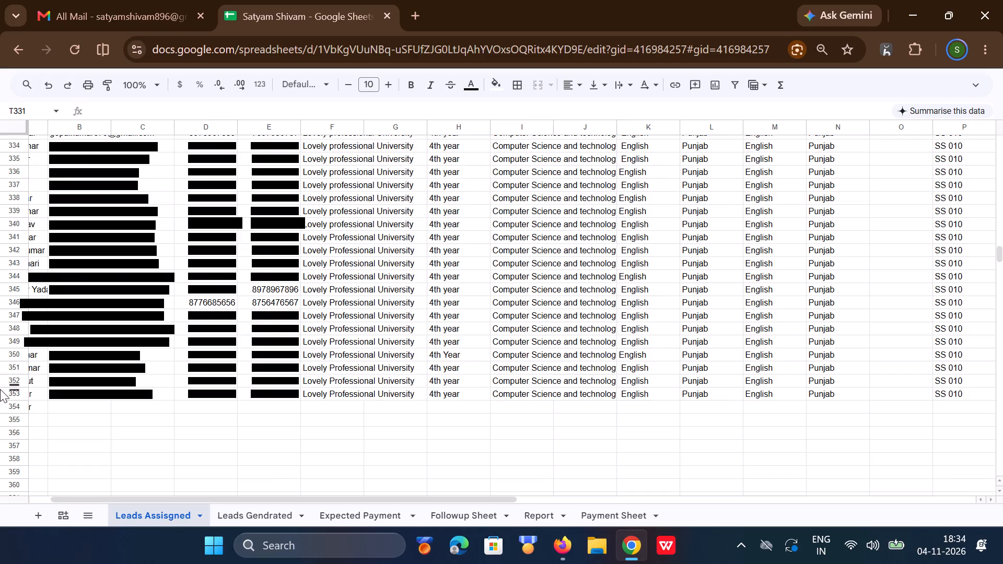
pyautogui.scroll(-2, 67, 398)
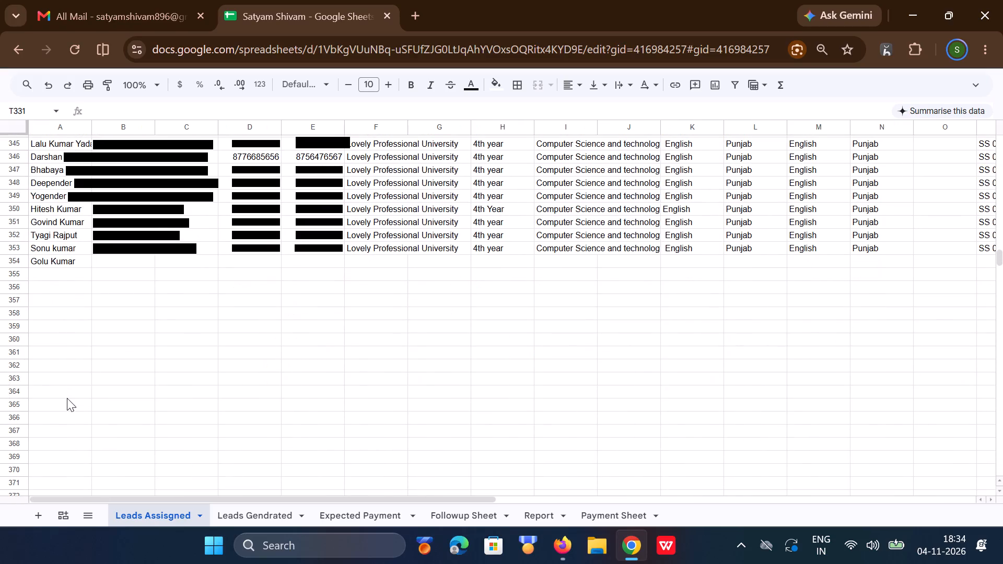
pyautogui.doubleClick(115, 262)
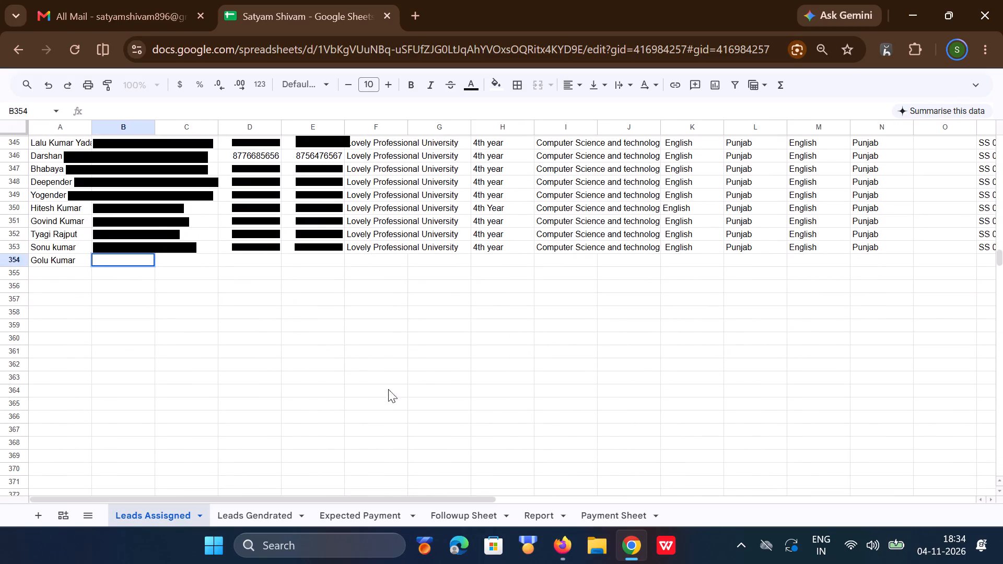
pyautogui.click(98, 254)
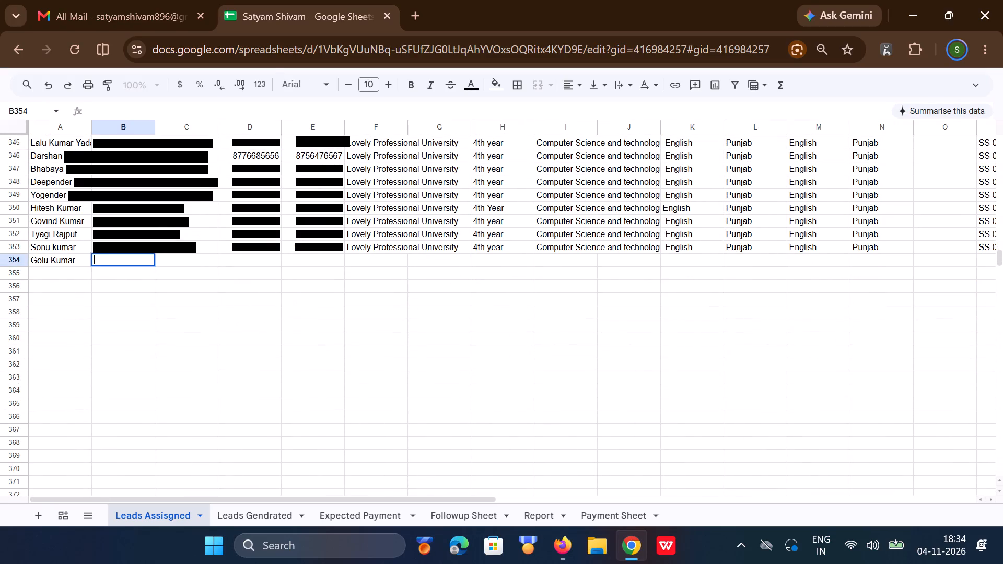
pyautogui.click(101, 260)
# Minimise the spreadsheet's browser window and close the blank Firefox window to reach the desktop.
pyautogui.click(916, 10)
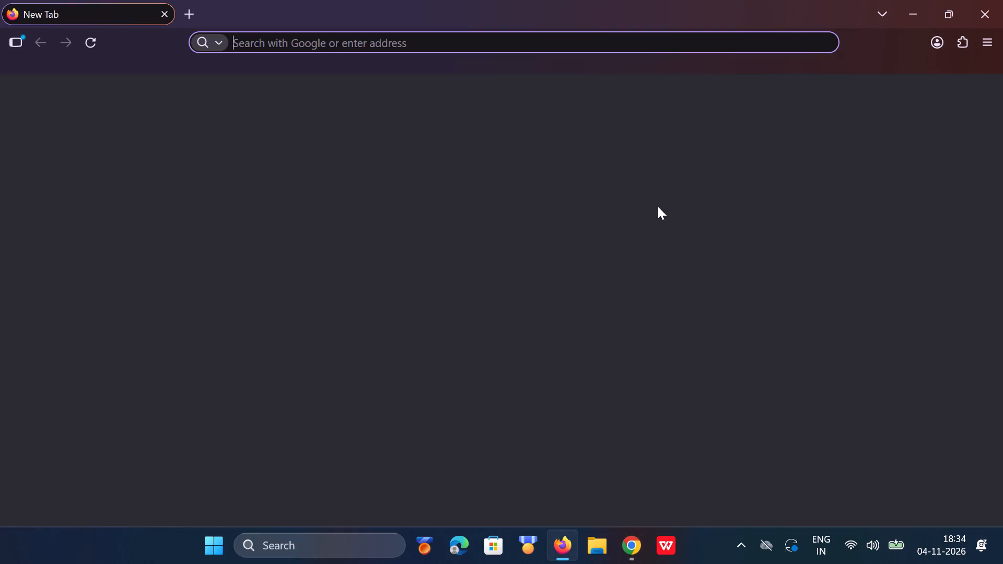
pyautogui.doubleClick(990, 21)
pyautogui.moveTo(990, 21); pyautogui.dragTo(725, 218)
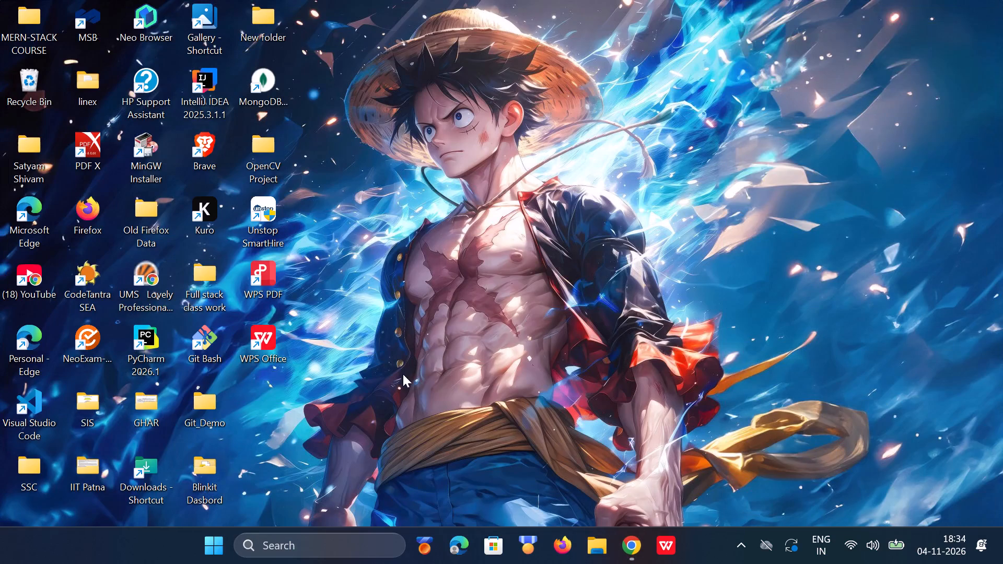
# Launch Kuro from its desktop shortcut.
pyautogui.tripleClick(213, 214)
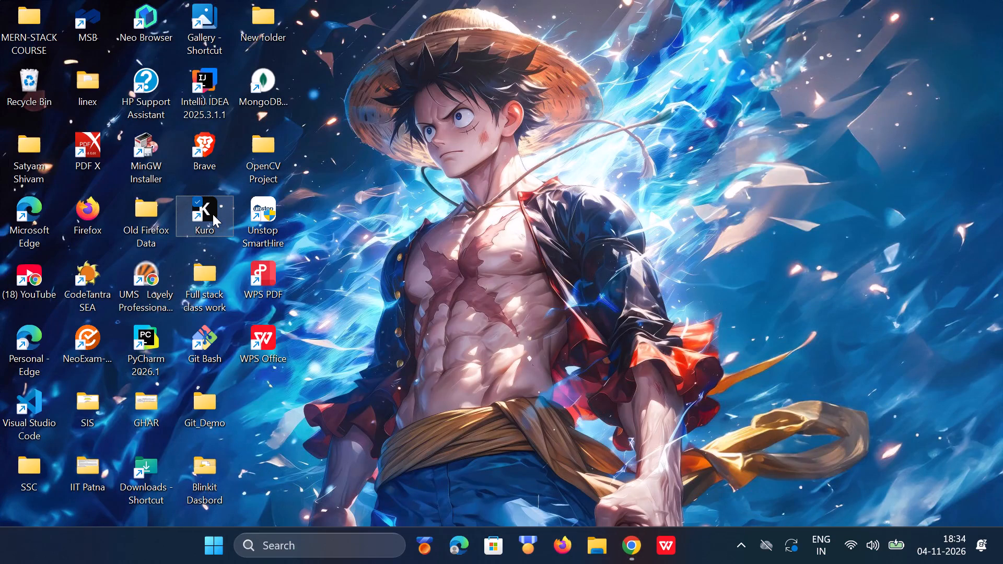
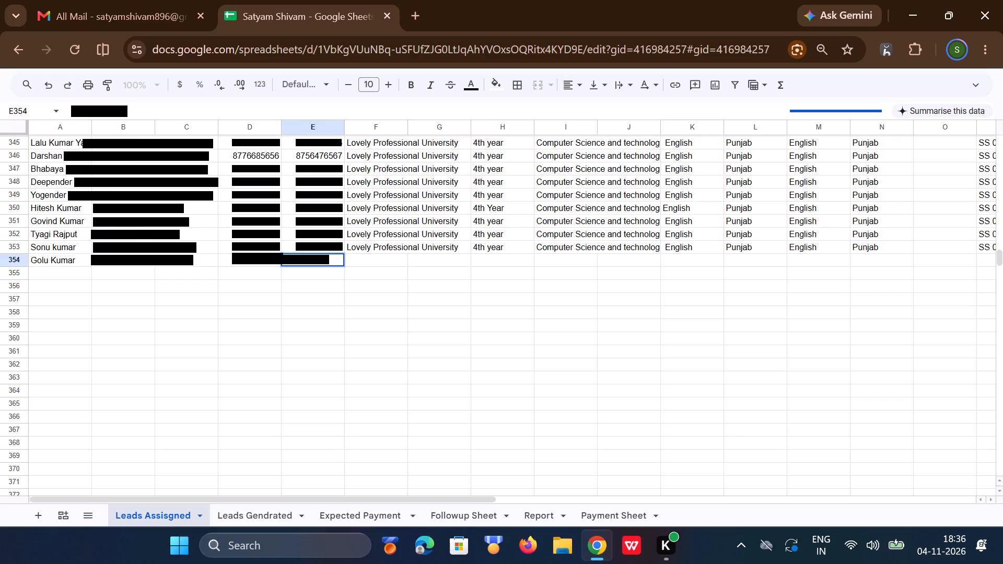
# Open the empty university cell F354 for editing, in the last, incomplete lead row of the Leads Assisgned sheet.
pyautogui.doubleClick(377, 256)
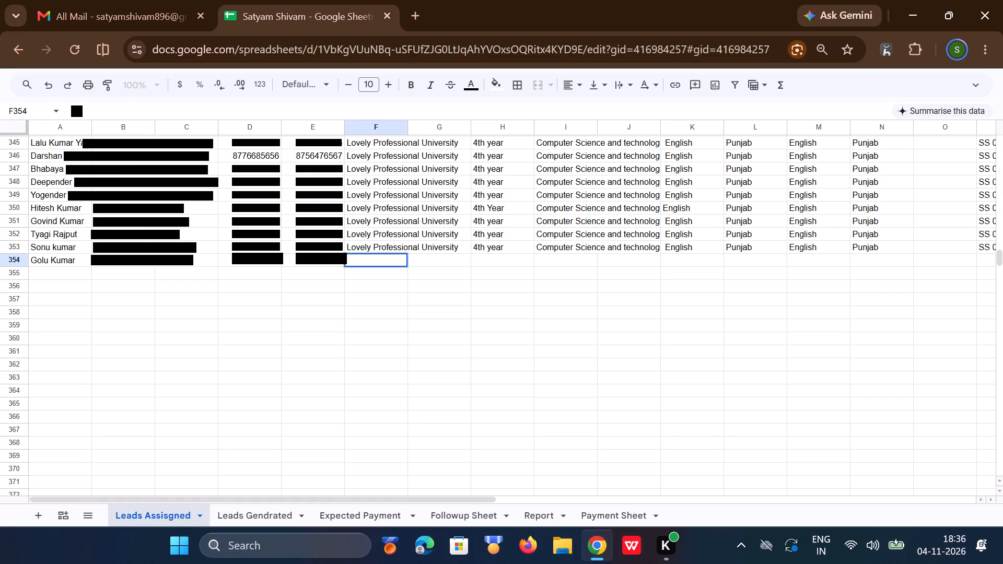
# Enter "Lovely Professional University" in the university column of row 354, cell F354.
pyautogui.click(377, 256)
pyautogui.hotkey('shift', 'l')
pyautogui.press('o')
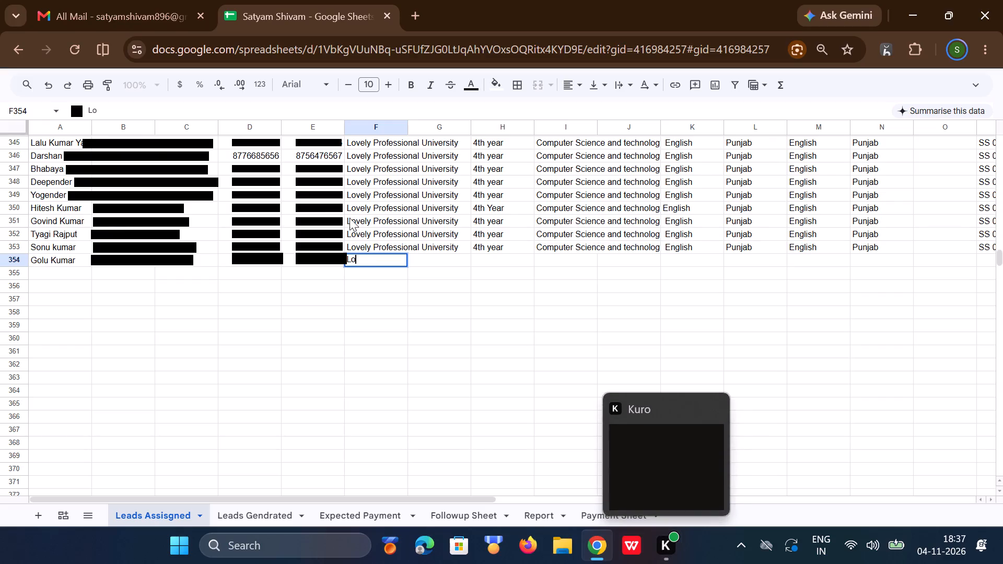
pyautogui.click(356, 257)
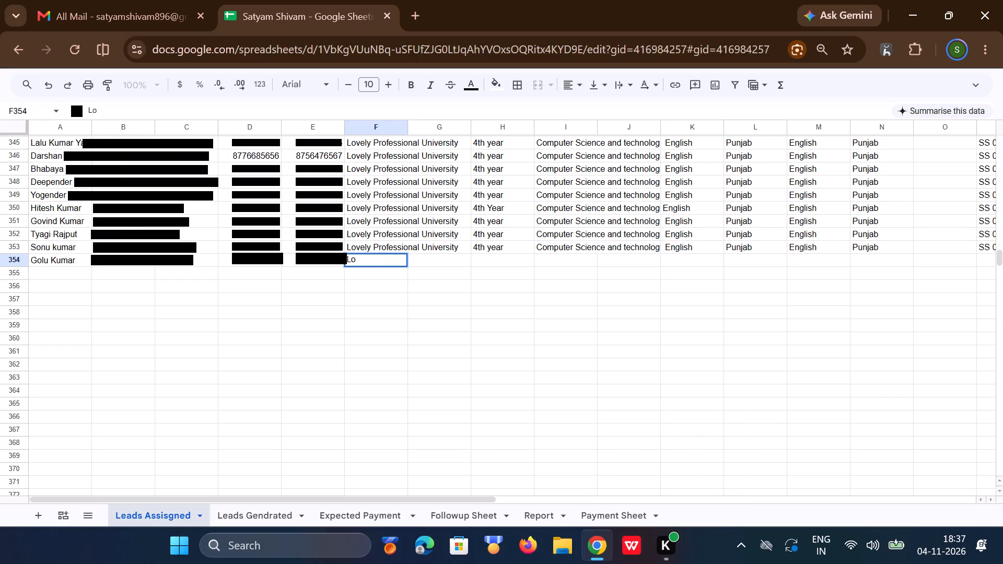
pyautogui.press('v')
pyautogui.press('e')
pyautogui.write('ly')
pyautogui.press('space')
pyautogui.press(']')
pyautogui.press('BackSpace')
pyautogui.press('p')
pyautogui.press('BackSpace')
pyautogui.hotkey('shift', 'p')
pyautogui.press('r')
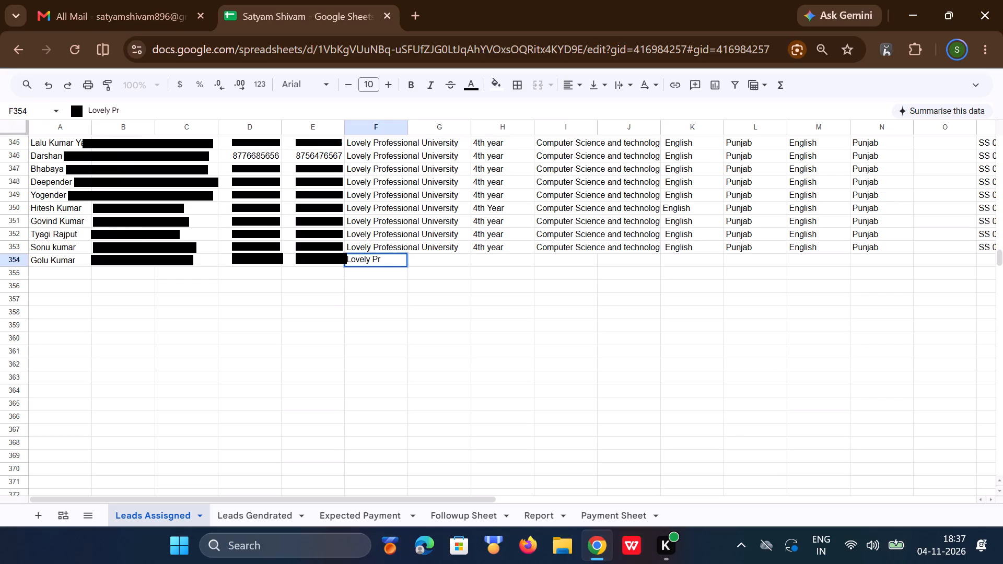
pyautogui.press('o')
pyautogui.write('fe')
pyautogui.write('ss')
pyautogui.write('ional')
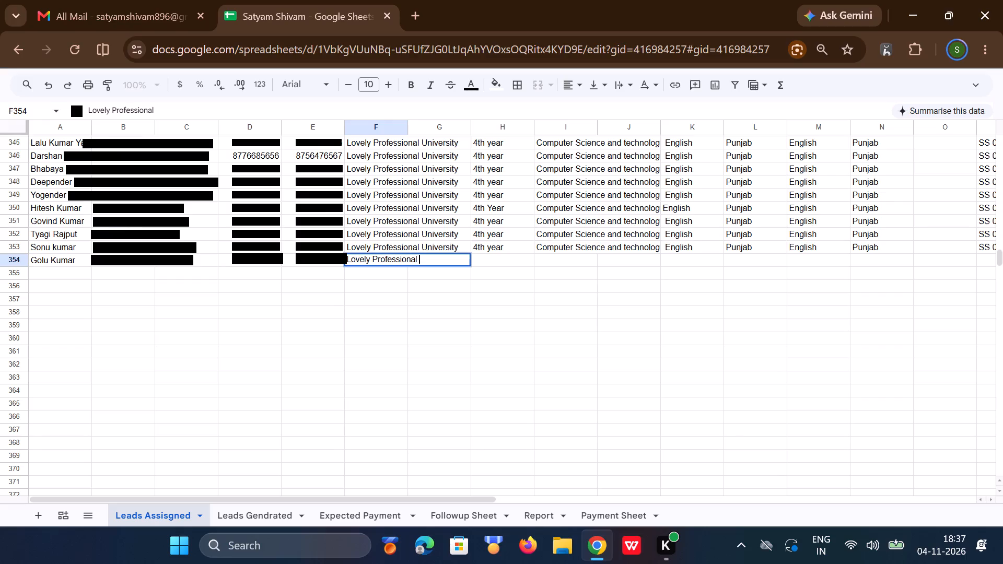
pyautogui.press('space')
pyautogui.hotkey('shift', 'u')
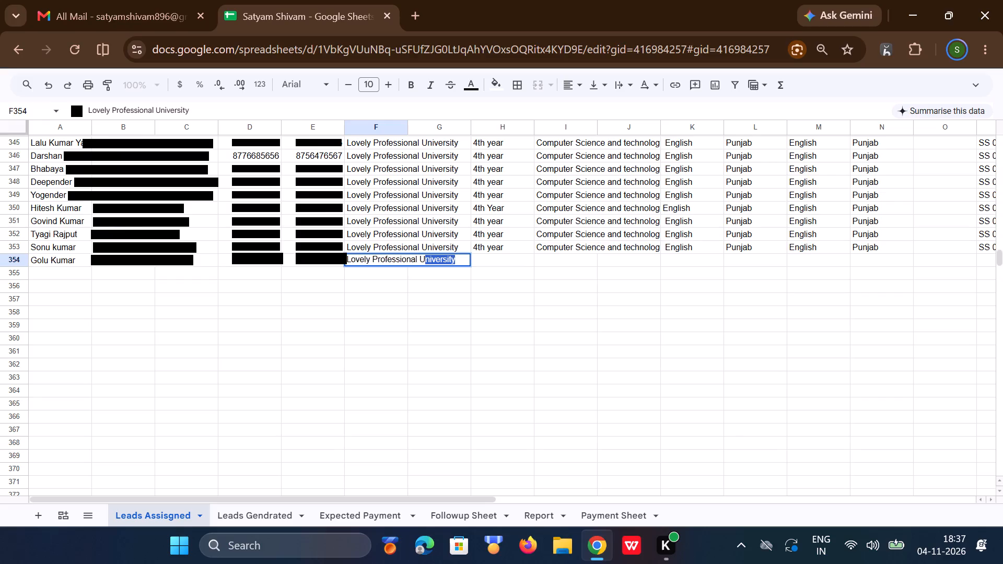
pyautogui.write('ni')
pyautogui.write('ver')
pyautogui.press('s')
pyautogui.write('ity')
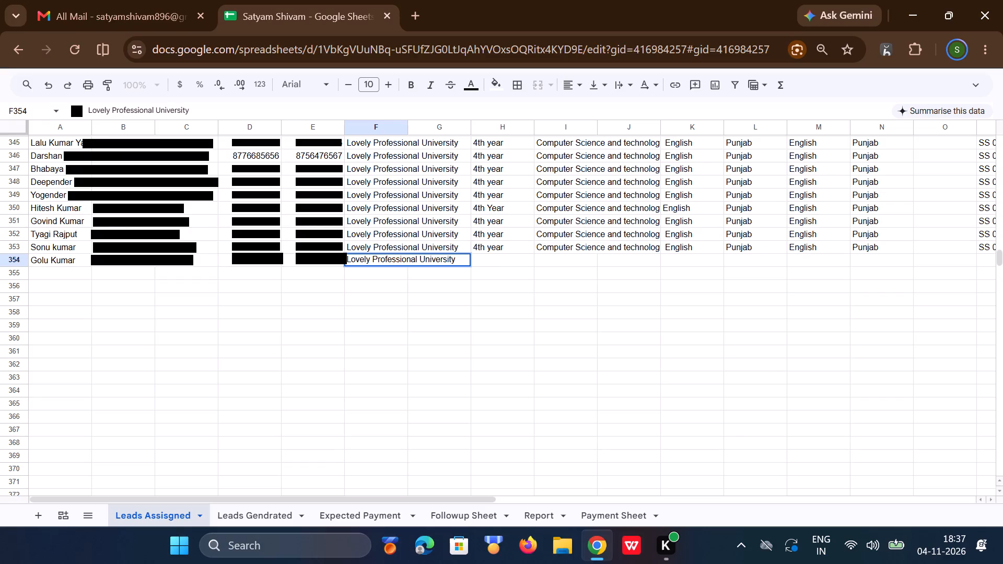
# Enter "4th year" as the year of study for the same lead in cell H354.
pyautogui.doubleClick(486, 262)
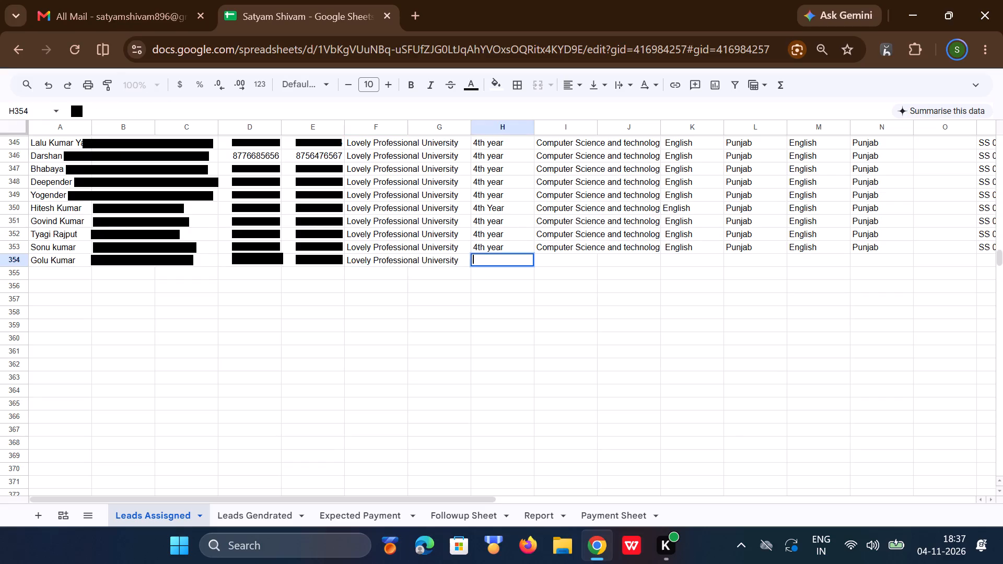
pyautogui.hotkey('shift', '$')
pyautogui.press('BackSpace')
pyautogui.press('4')
pyautogui.write('th')
pyautogui.press('space')
pyautogui.write('year')
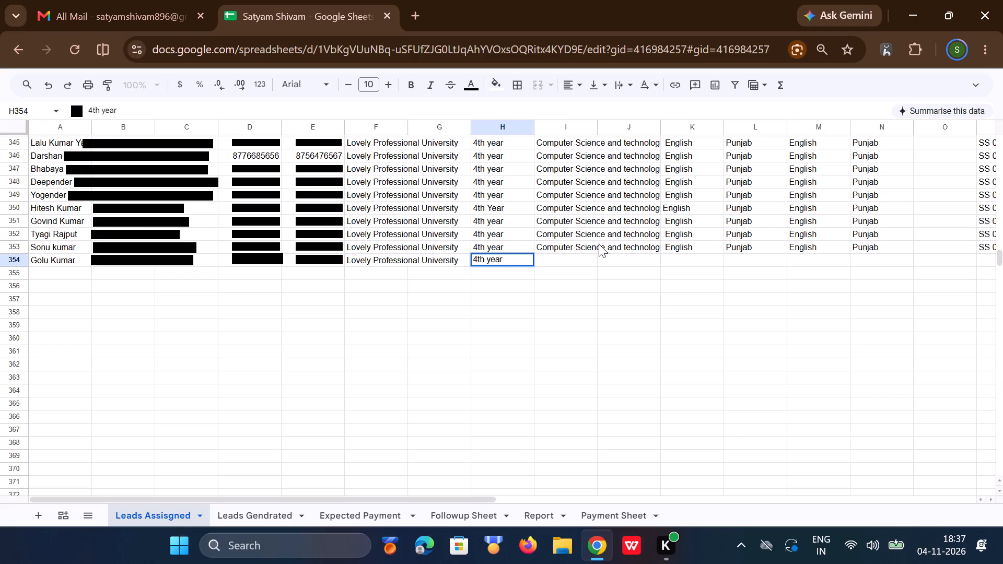
pyautogui.click(556, 244)
# Enter "Computer Science and technology" as the lead's course in cell I354.
pyautogui.doubleClick(552, 259)
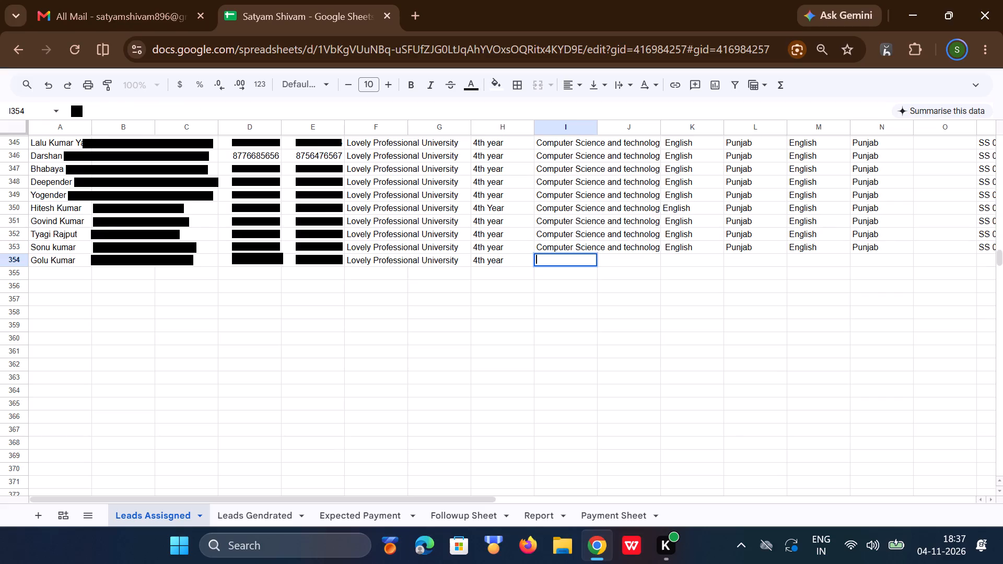
pyautogui.hotkey('shift', 'c')
pyautogui.press('o')
pyautogui.write('mp')
pyautogui.press('u')
pyautogui.write('ter')
pyautogui.press('space')
pyautogui.hotkey('shift', 's')
pyautogui.write('ci')
pyautogui.write('ence and r')
pyautogui.press('BackSpace')
pyautogui.write('te')
pyautogui.write('ch')
pyautogui.press('space')
pyautogui.press('BackSpace')
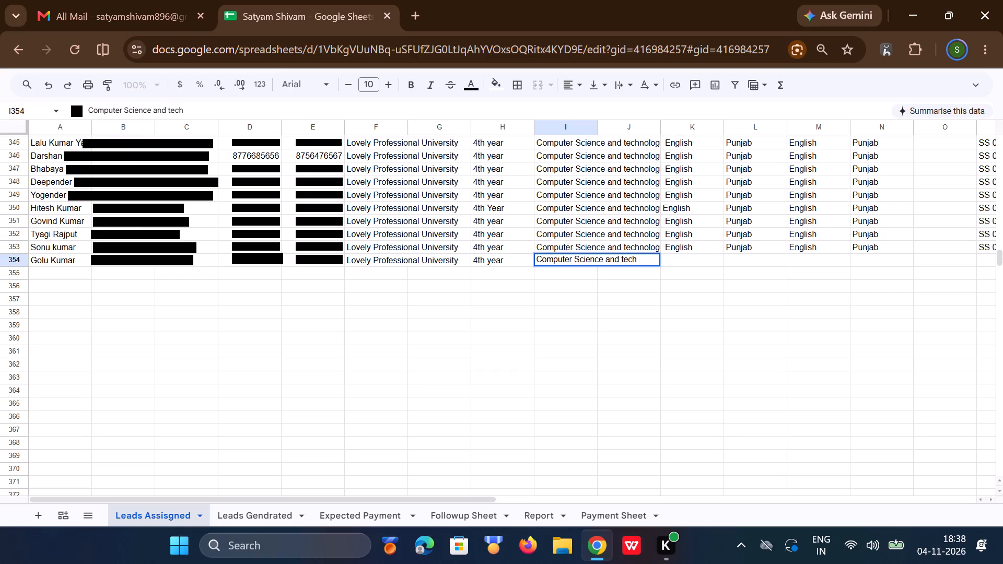
pyautogui.write('nolo')
pyautogui.write('gy')
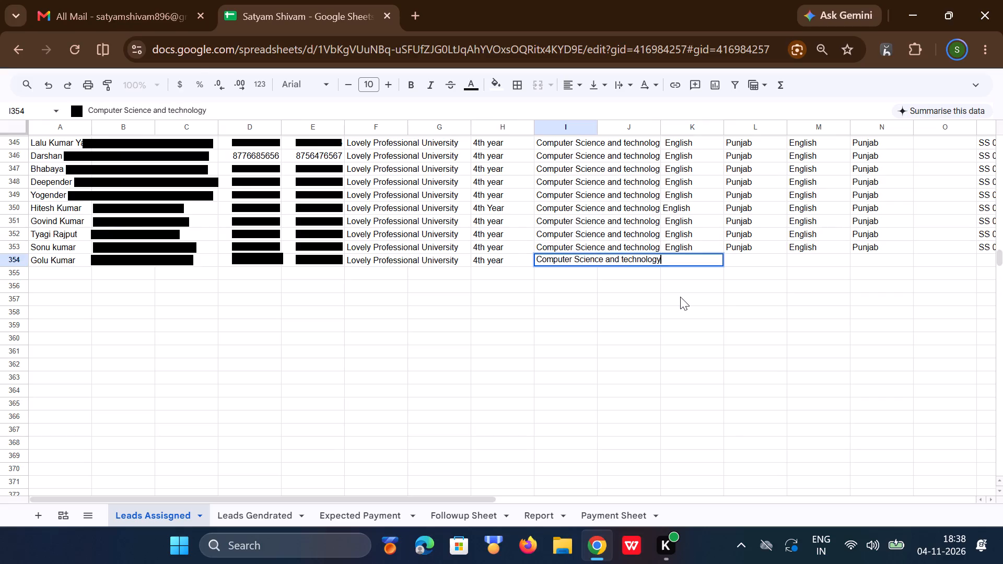
pyautogui.click(680, 297)
# Enter "English" with a leading space as the lead's language in cell K354.
pyautogui.tripleClick(681, 266)
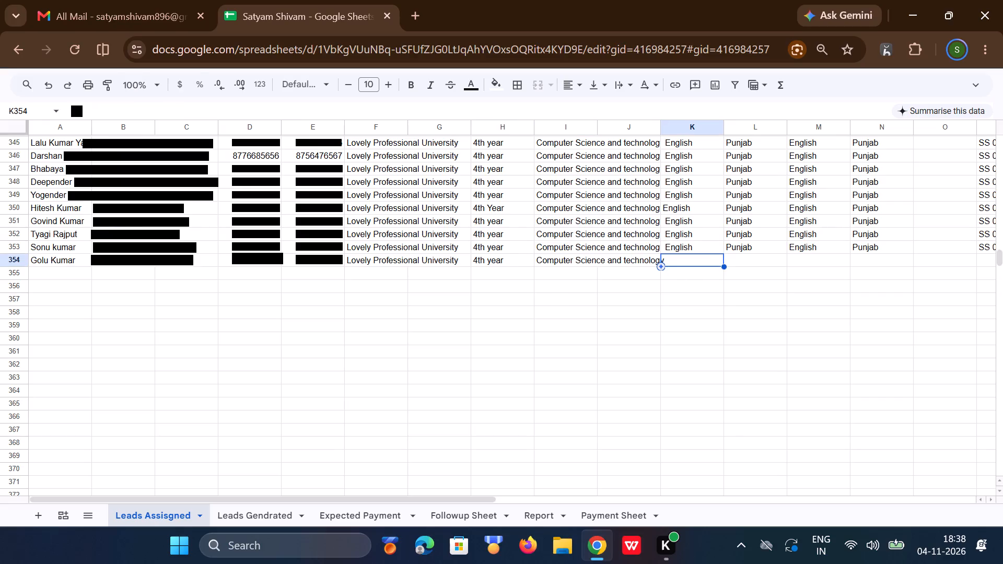
pyautogui.press('space')
pyautogui.hotkey('shift', 'e')
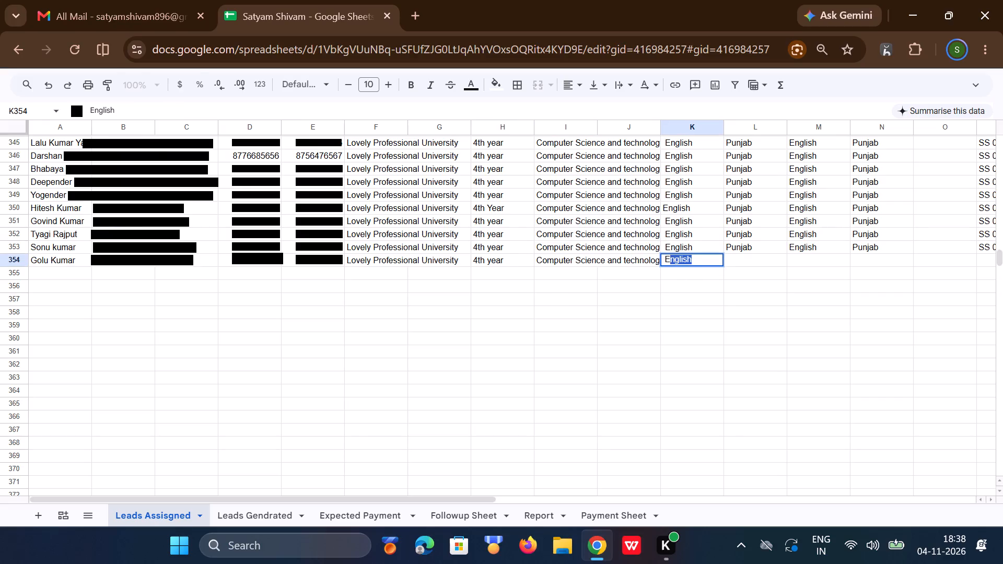
pyautogui.press('b')
pyautogui.press('BackSpace')
pyautogui.press('n')
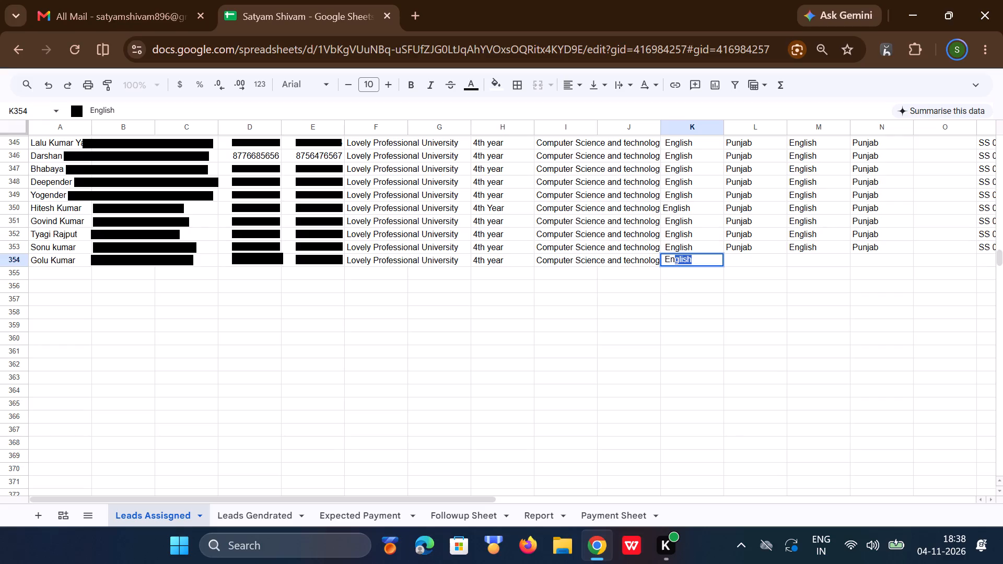
pyautogui.press('g')
pyautogui.press('l')
pyautogui.press('i')
pyautogui.press('s')
pyautogui.press('h')
# Enter "Punjab" as the state for the lead in row 354, cell L354.
pyautogui.doubleClick(745, 261)
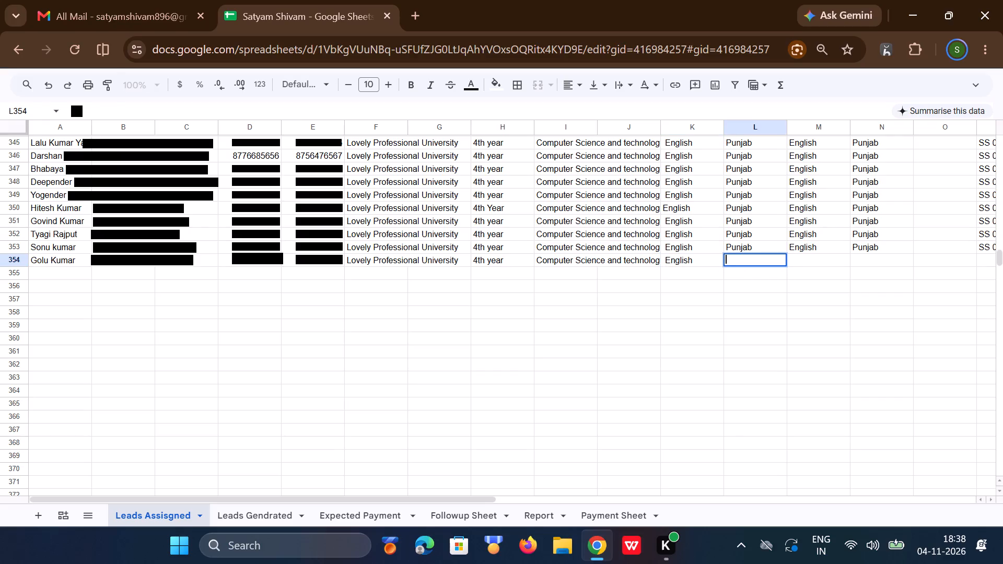
pyautogui.hotkey('shift', 'p')
pyautogui.press('u')
pyautogui.press('n')
pyautogui.press('j')
pyautogui.press('a')
pyautogui.press('b')
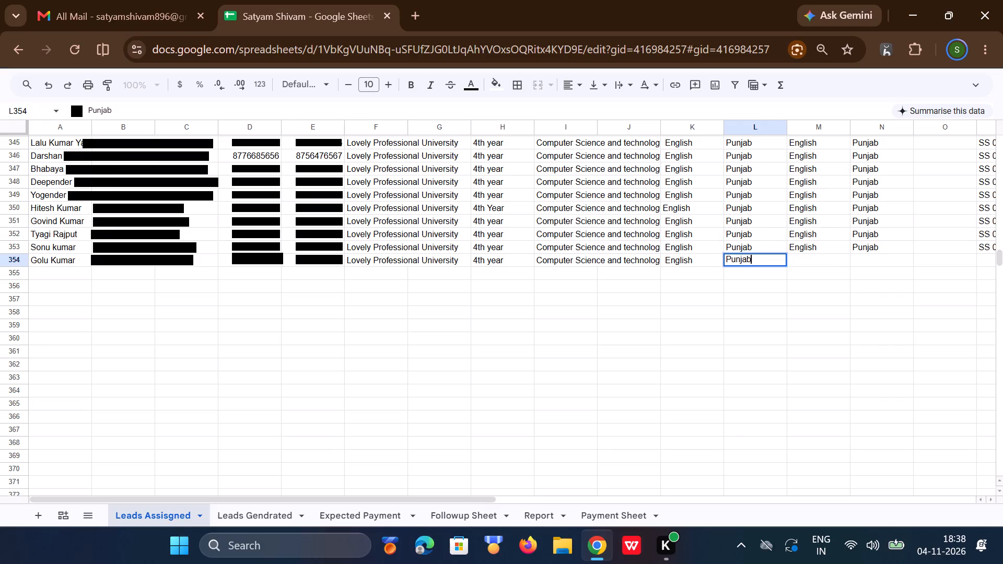
# Enter "English" in column M of the same lead's row, cell M354.
pyautogui.click(801, 265)
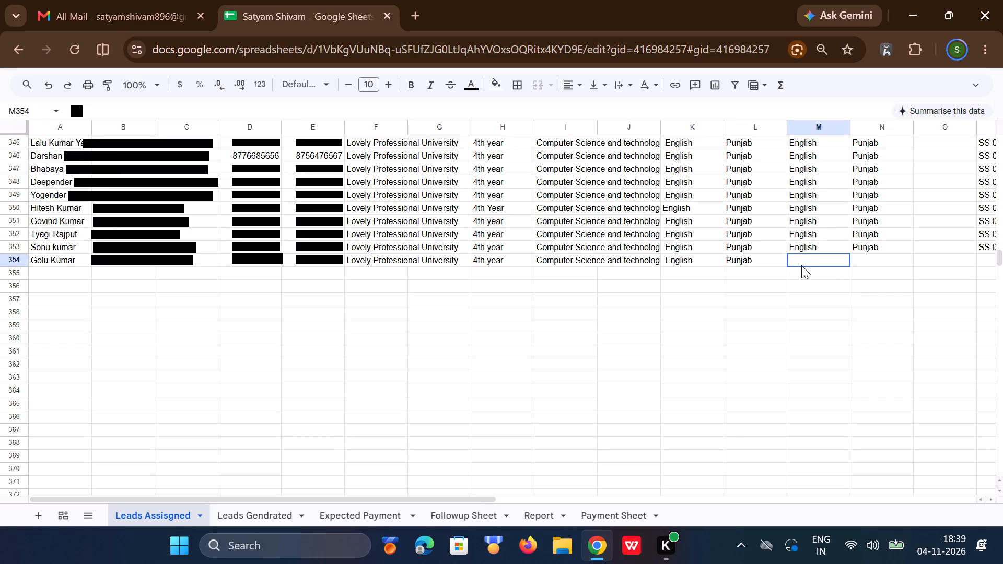
pyautogui.doubleClick(807, 261)
pyautogui.doubleClick(807, 261)
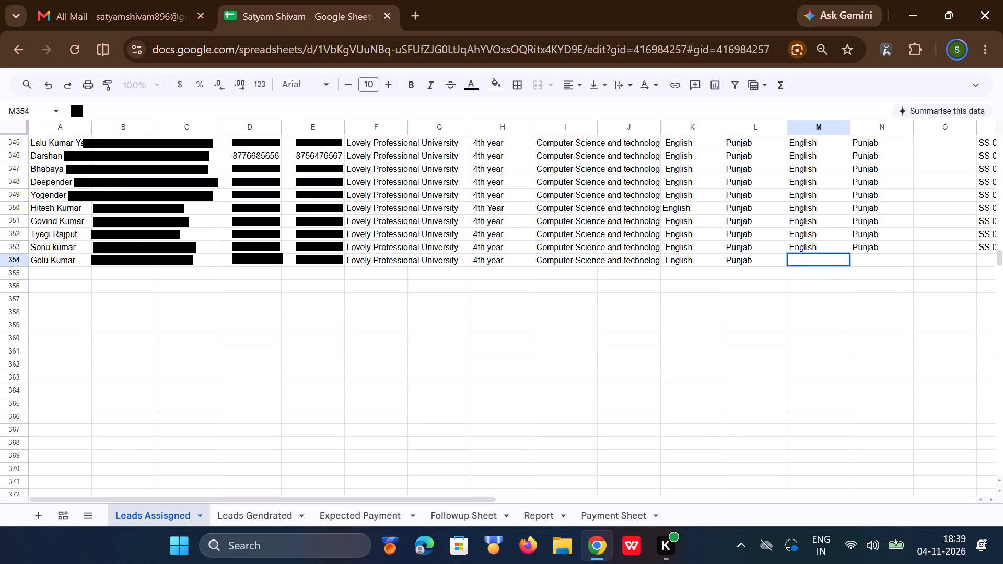
pyautogui.doubleClick(807, 261)
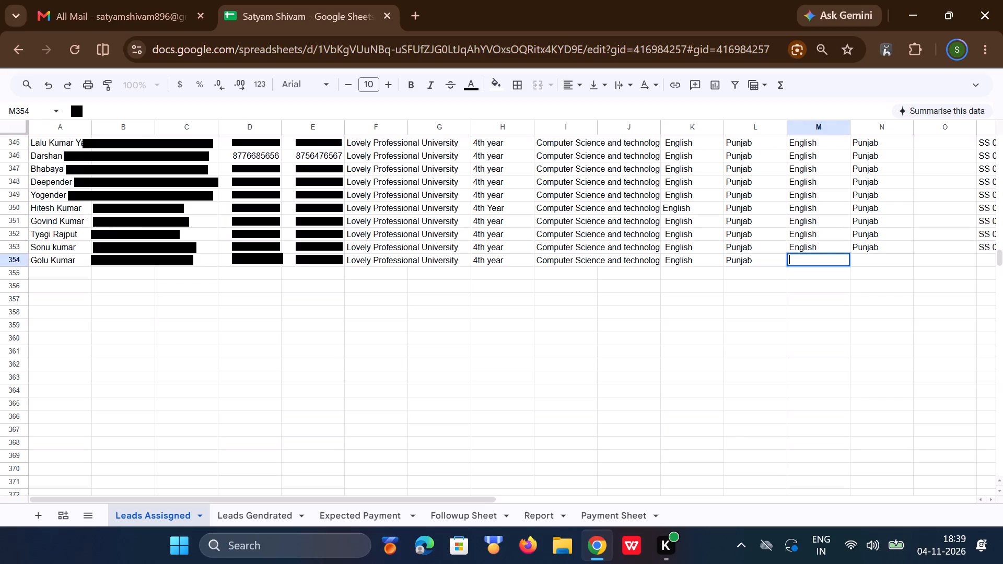
pyautogui.click(807, 261)
pyautogui.hotkey('shift', 'e')
pyautogui.press('n')
pyautogui.press('g')
pyautogui.press('l')
pyautogui.press('i')
pyautogui.write('sh')
# Enter "Punjab" in column N of the same lead's row, cell N354.
pyautogui.doubleClick(856, 261)
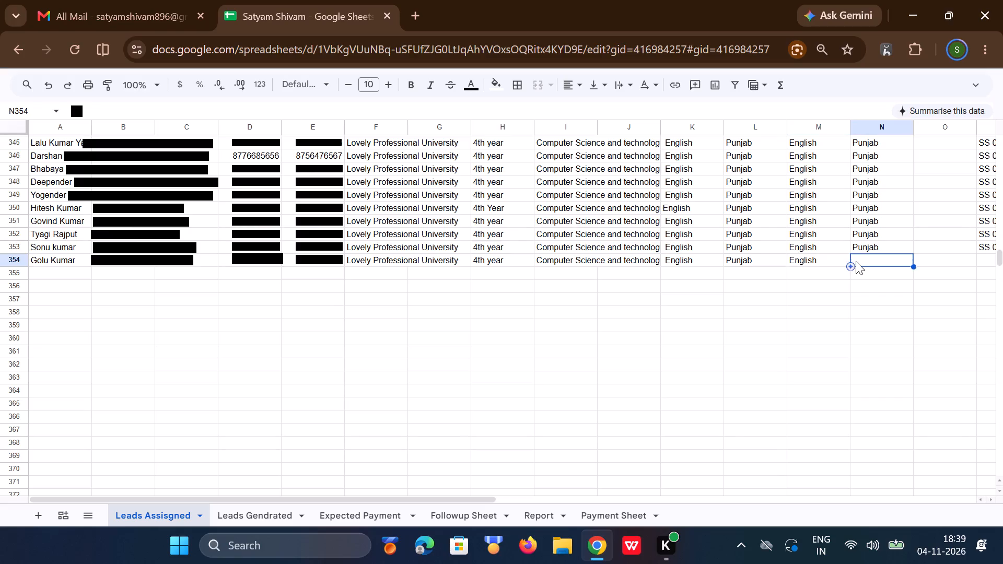
pyautogui.hotkey('shift', 'p')
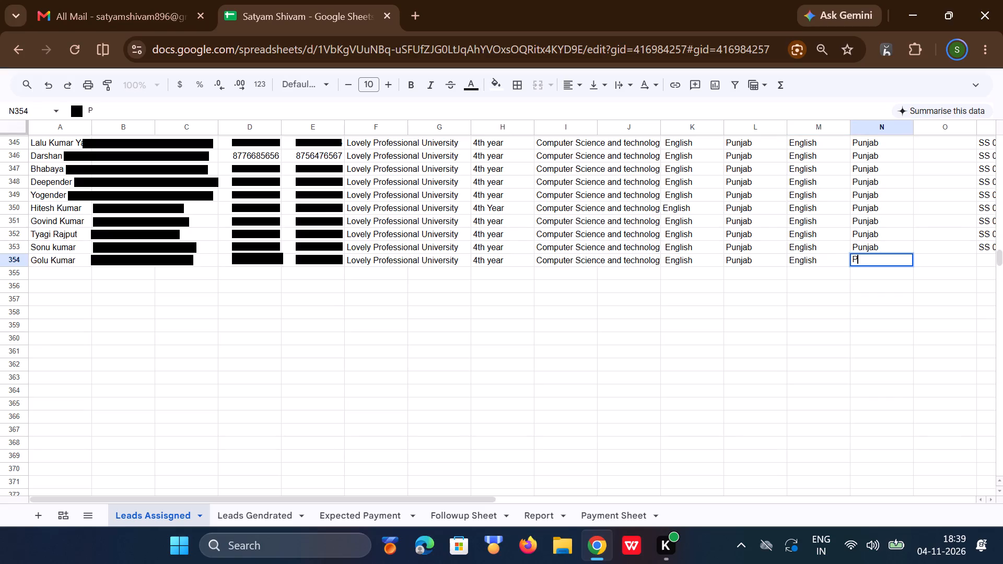
pyautogui.press('u')
pyautogui.press('n')
pyautogui.write('jab')
pyautogui.hscroll(-1, 879, 298)
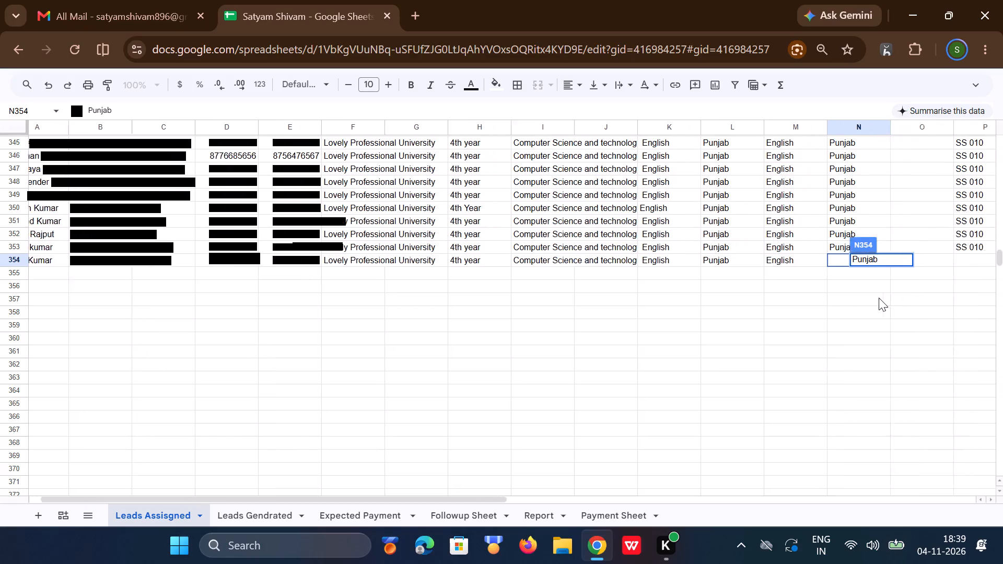
pyautogui.hscroll(-1, 879, 298)
pyautogui.click(879, 298)
# Enter the code "SS 010" in column P of the same lead's row, cell P354.
pyautogui.doubleClick(925, 256)
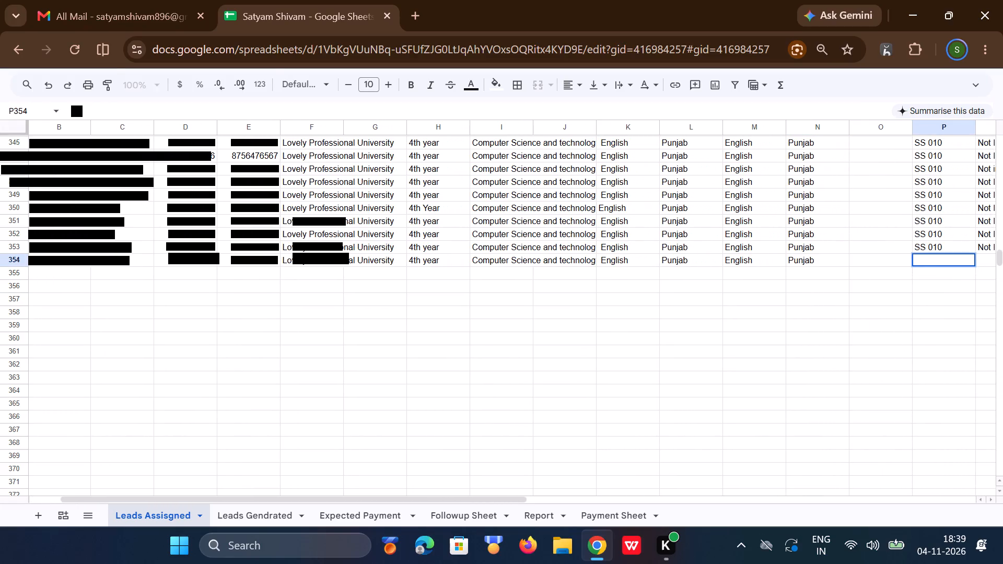
pyautogui.click(931, 263)
pyautogui.doubleClick(931, 263)
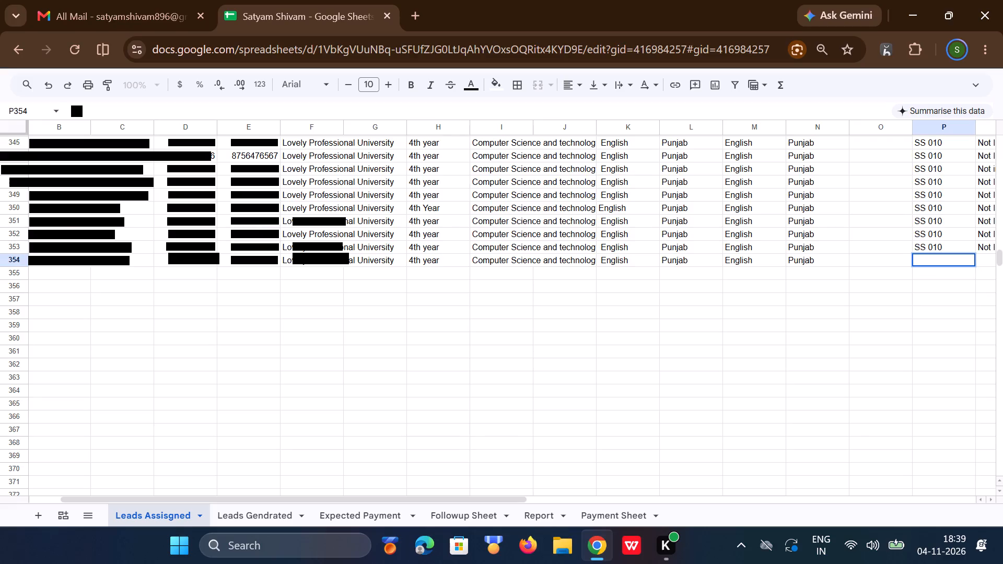
pyautogui.tripleClick(931, 263)
pyautogui.write('SS')
pyautogui.press('space')
pyautogui.press('0')
pyautogui.write('10')
pyautogui.hscroll(-1, 916, 277)
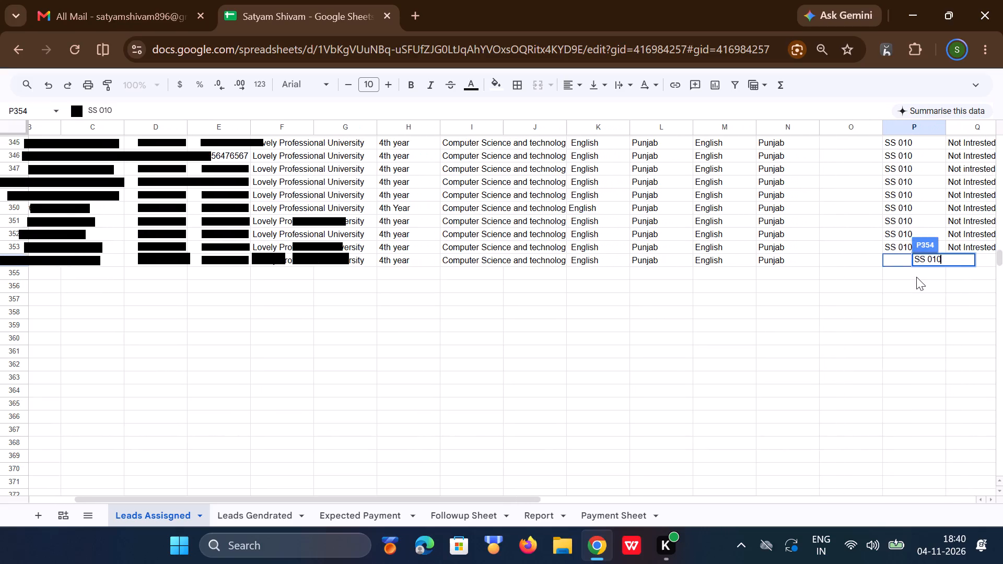
pyautogui.click(916, 277)
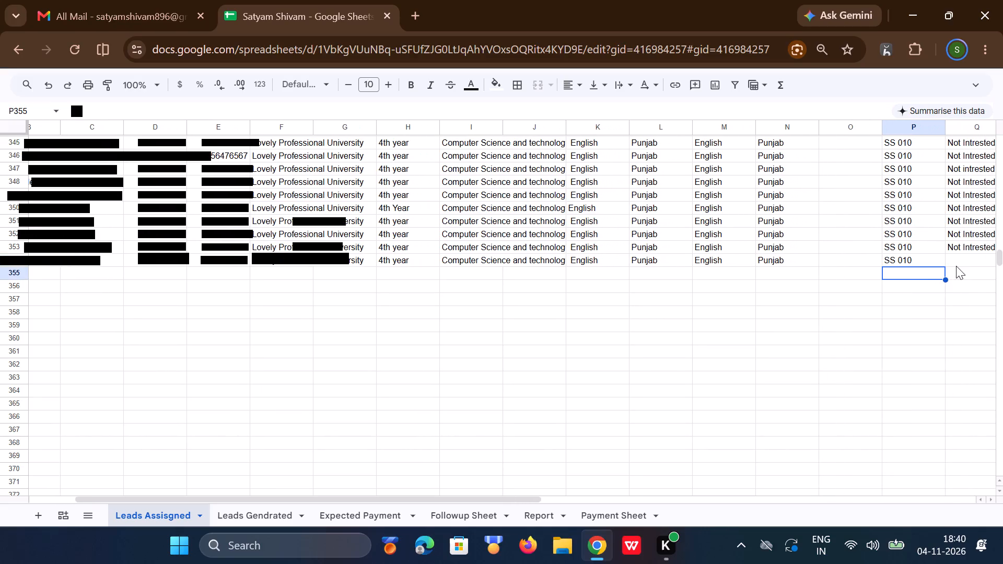
# Enter "Not intrested" as the lead's status in column Q of row 354, cell Q354.
pyautogui.doubleClick(956, 266)
pyautogui.doubleClick(964, 265)
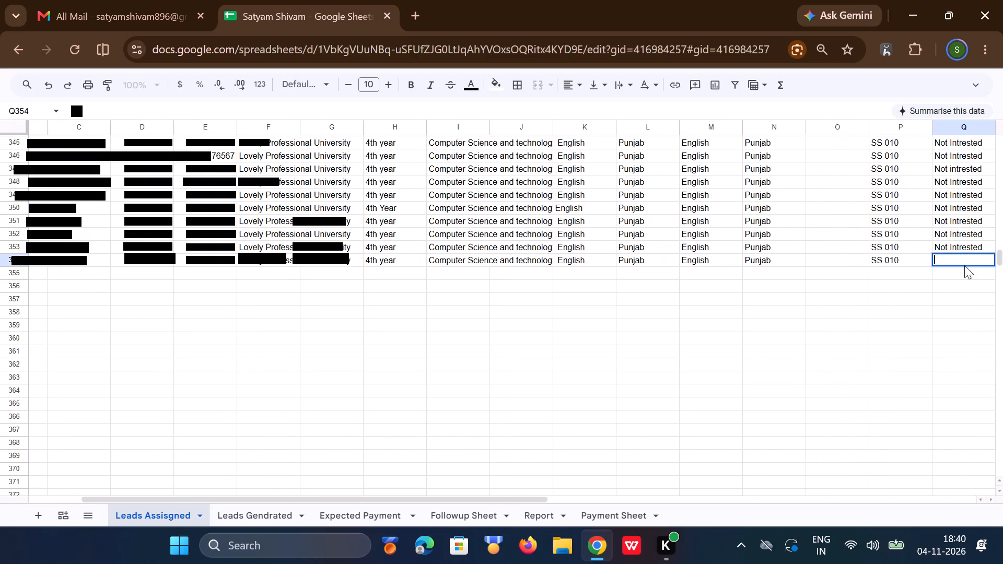
pyautogui.click(954, 263)
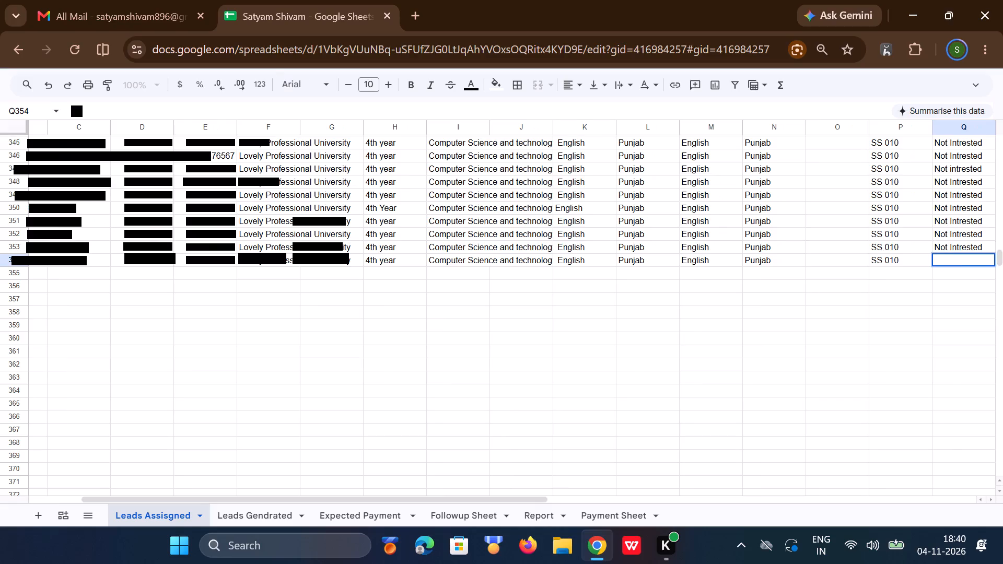
pyautogui.hotkey('shift', 'n')
pyautogui.press('o')
pyautogui.write('t')
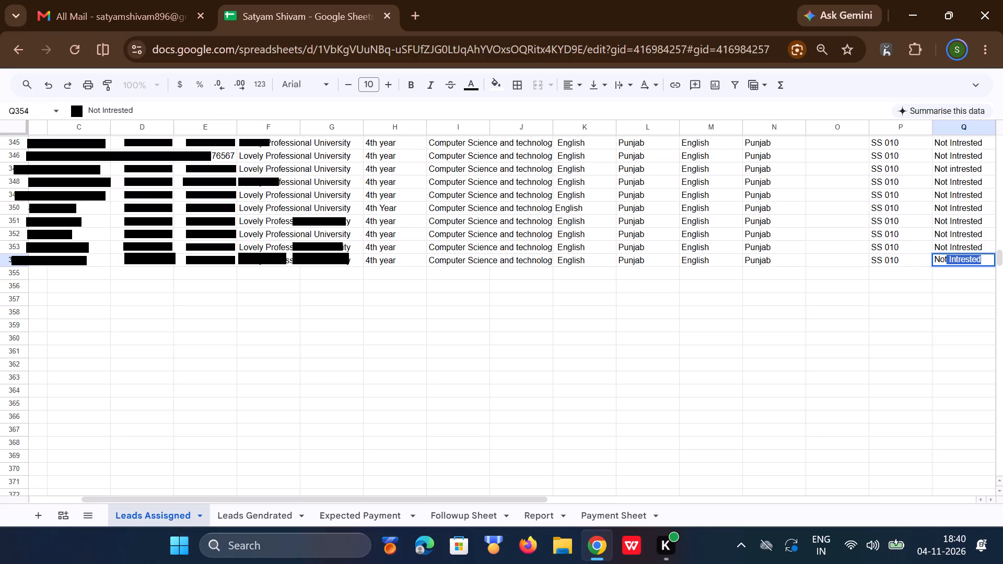
pyautogui.press('space')
pyautogui.press('i')
pyautogui.write('nt')
pyautogui.write('rested')
pyautogui.click(849, 331)
# Open cell A355, the first cell of the empty row below the completed lead, for entry.
pyautogui.hscroll(-3, 849, 331)
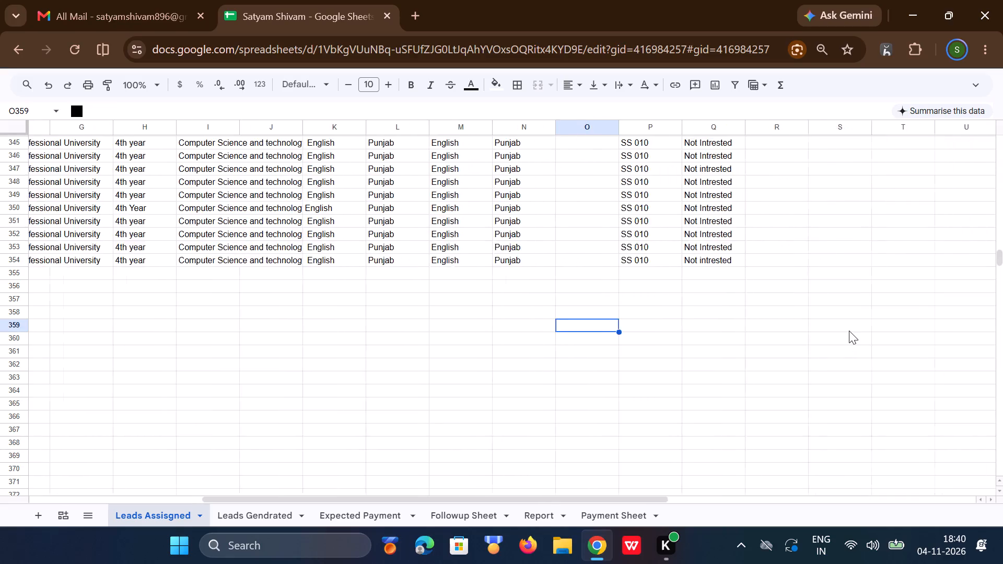
pyautogui.hscroll(5, 849, 331)
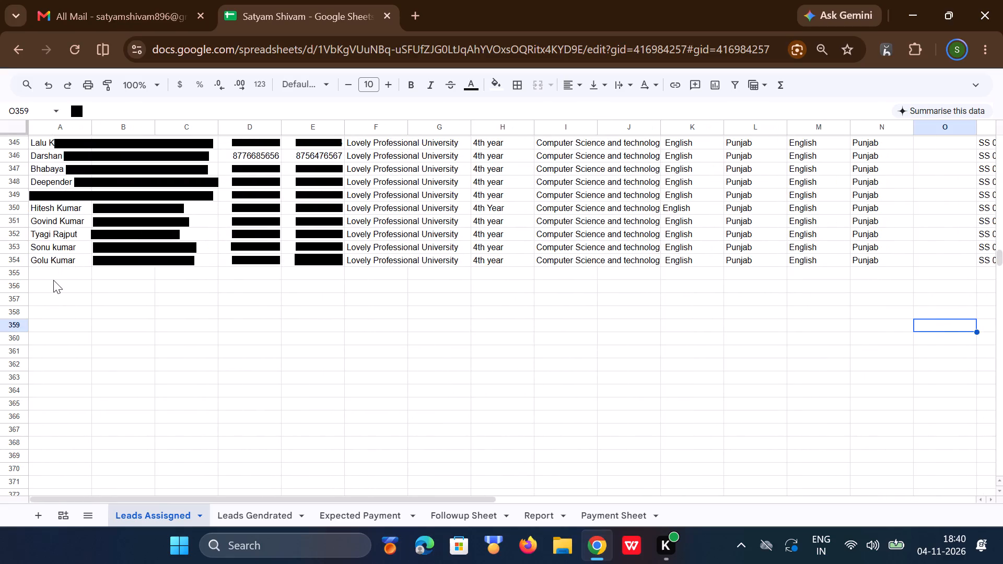
pyautogui.doubleClick(44, 271)
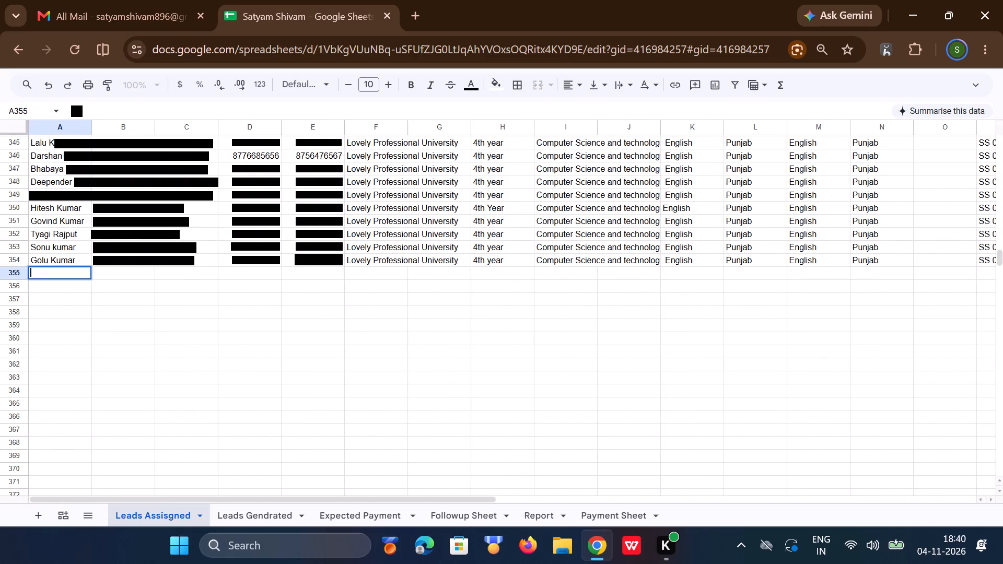
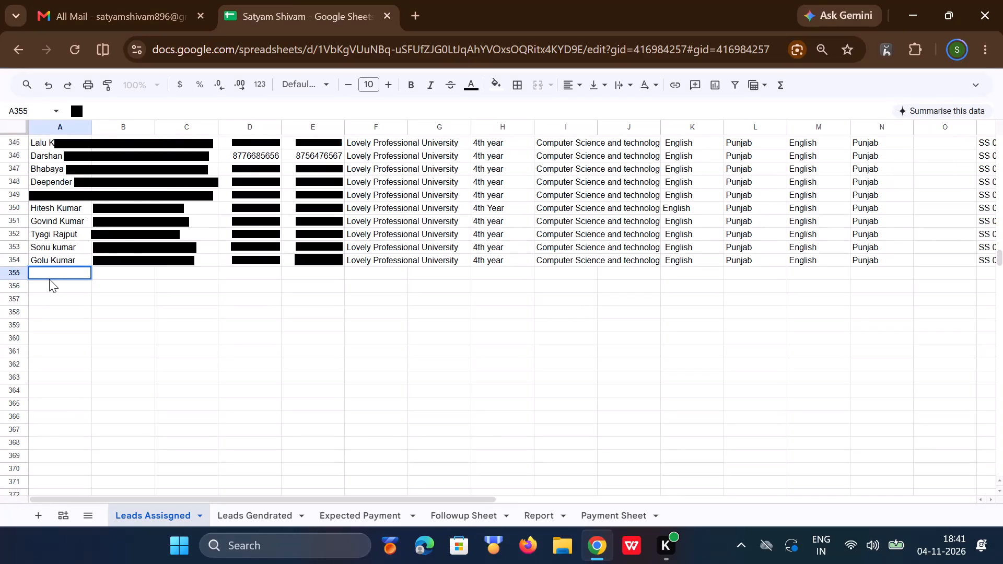
# Enter the new lead's full name in column A of the empty row 355, cell A355.
pyautogui.click(46, 274)
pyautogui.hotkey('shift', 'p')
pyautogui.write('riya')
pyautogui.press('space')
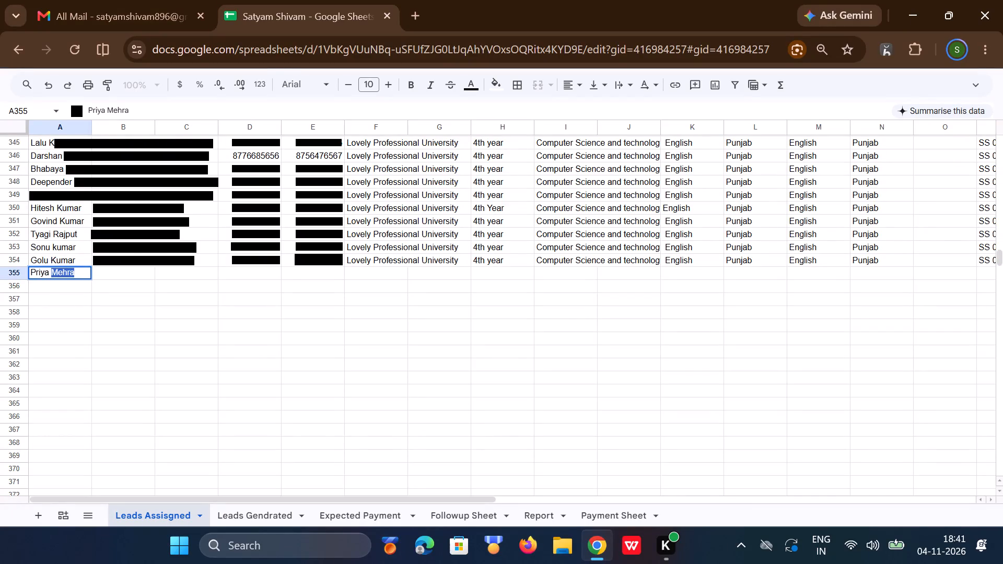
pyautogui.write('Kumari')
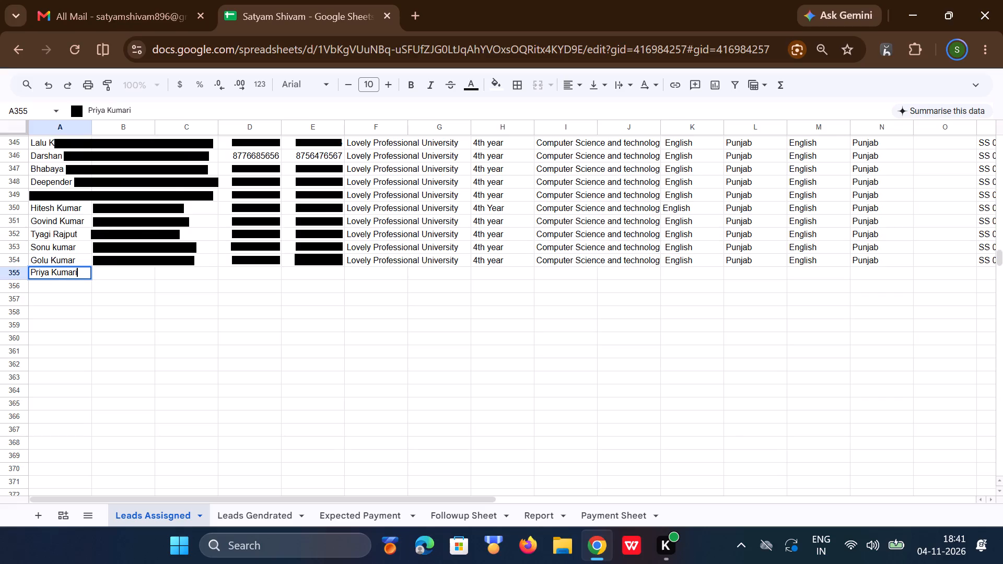
# Enter the new lead's e-mail address in column B of the same row, cell B355.
pyautogui.doubleClick(104, 270)
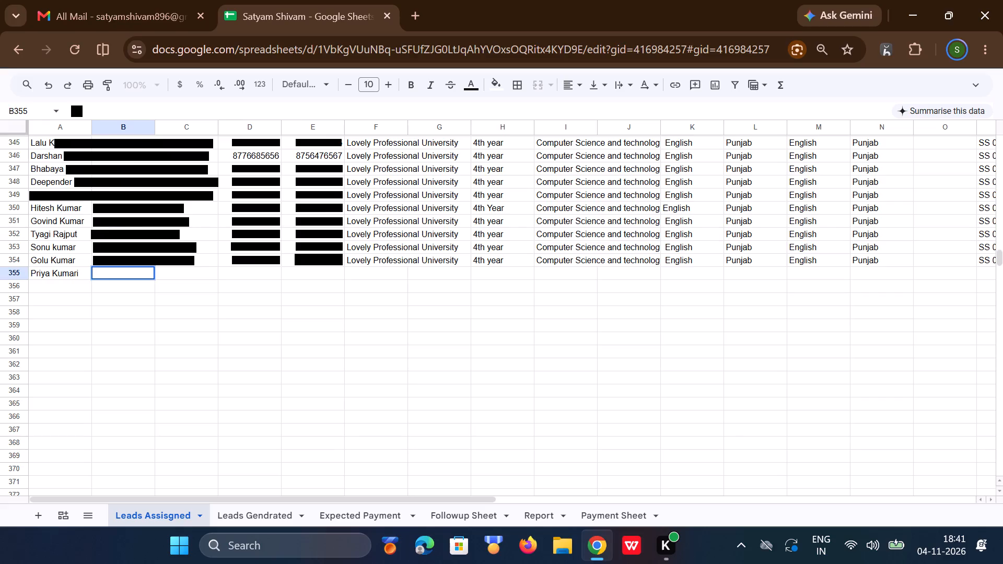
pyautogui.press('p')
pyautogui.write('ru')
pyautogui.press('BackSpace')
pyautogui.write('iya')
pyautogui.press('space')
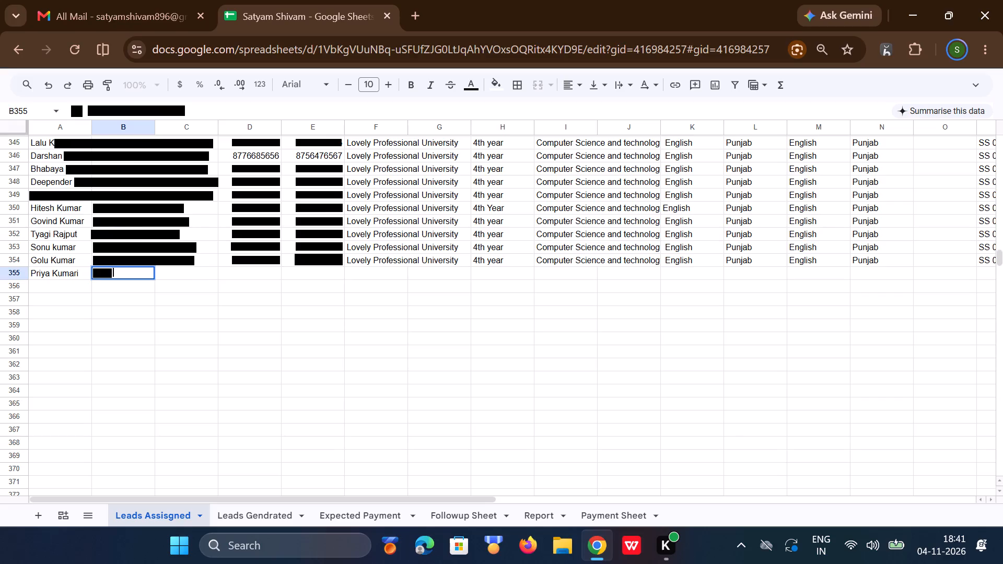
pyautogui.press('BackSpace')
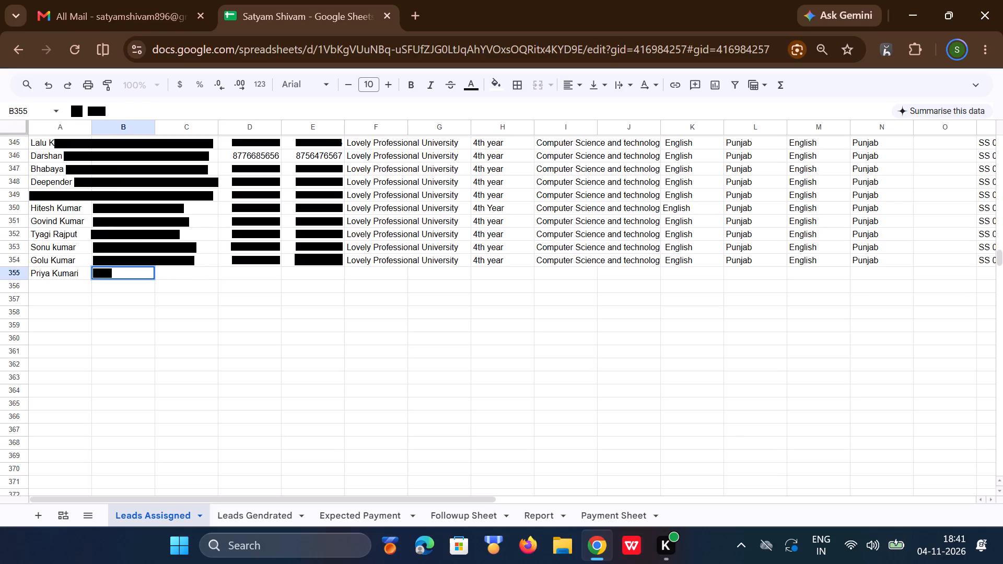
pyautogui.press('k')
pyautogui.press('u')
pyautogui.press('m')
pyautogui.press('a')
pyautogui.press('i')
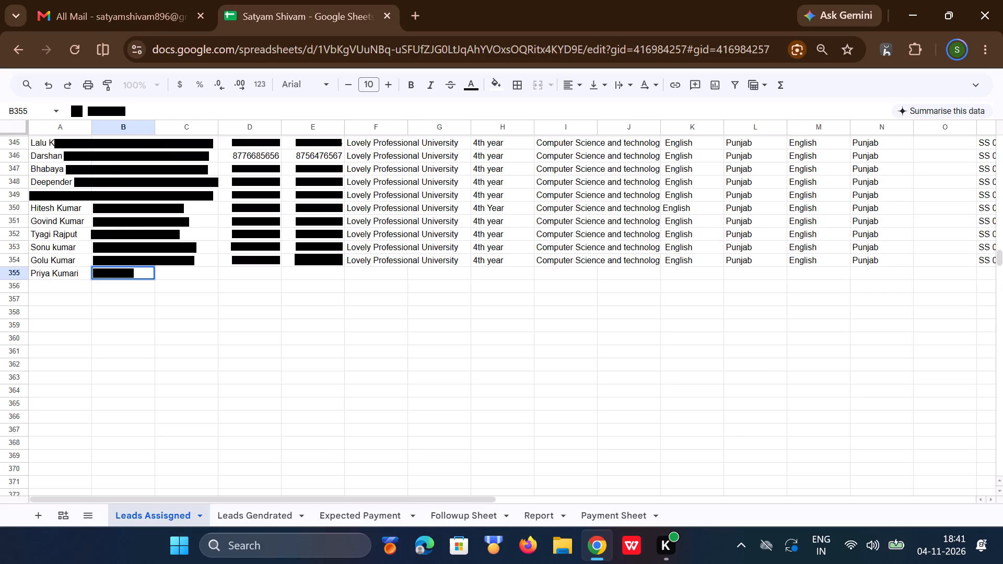
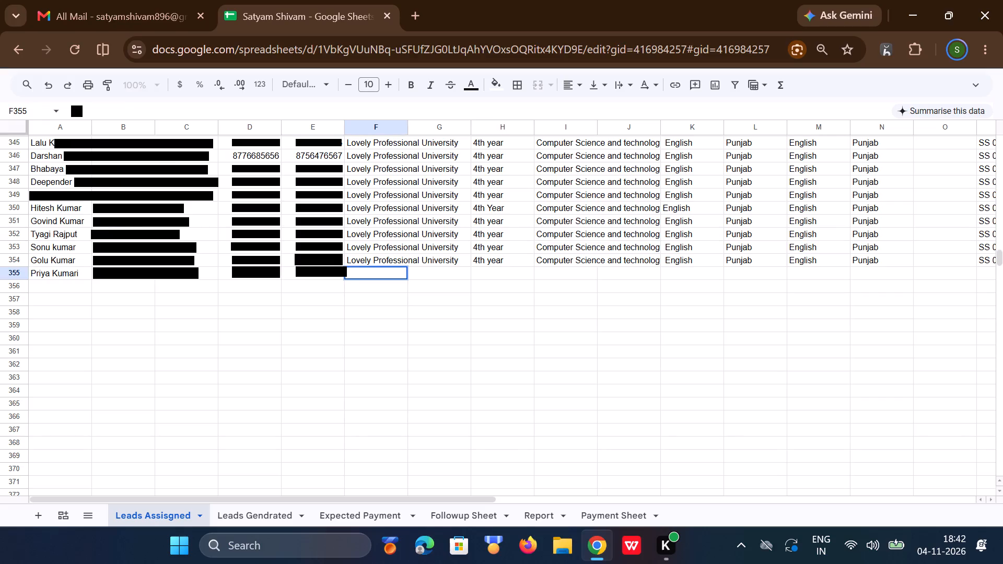
# Enter "Lovely Professional University" as the new lead's university in cell F355.
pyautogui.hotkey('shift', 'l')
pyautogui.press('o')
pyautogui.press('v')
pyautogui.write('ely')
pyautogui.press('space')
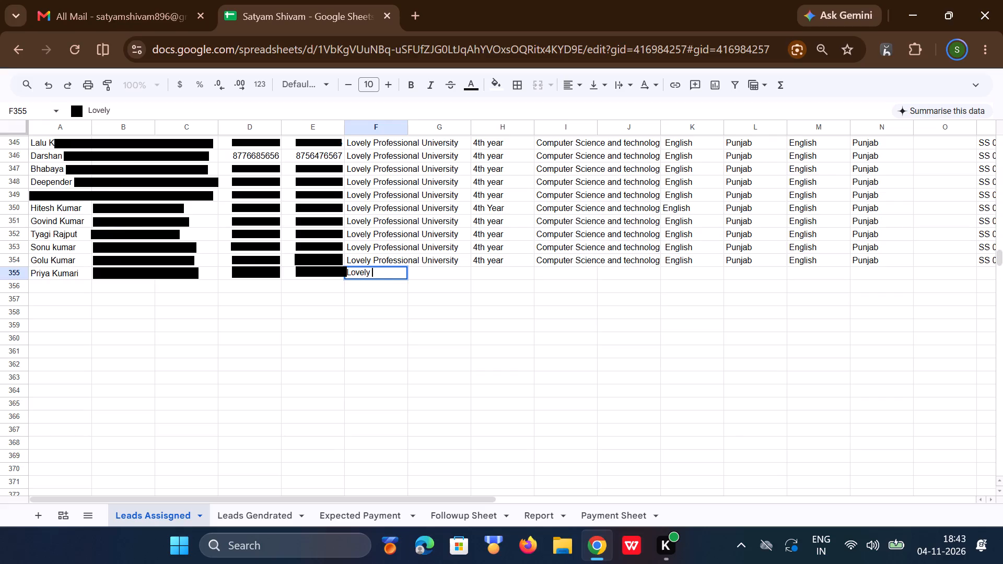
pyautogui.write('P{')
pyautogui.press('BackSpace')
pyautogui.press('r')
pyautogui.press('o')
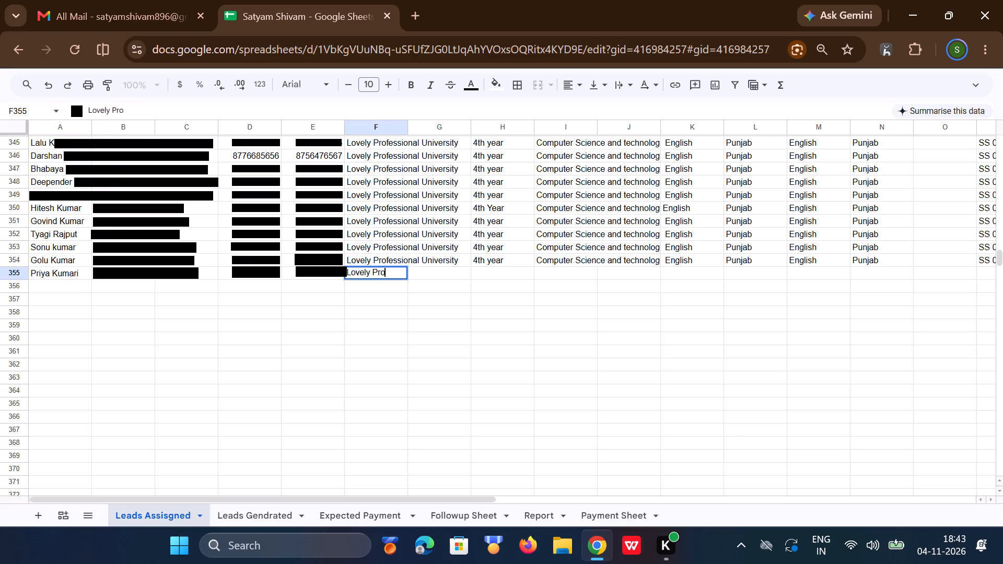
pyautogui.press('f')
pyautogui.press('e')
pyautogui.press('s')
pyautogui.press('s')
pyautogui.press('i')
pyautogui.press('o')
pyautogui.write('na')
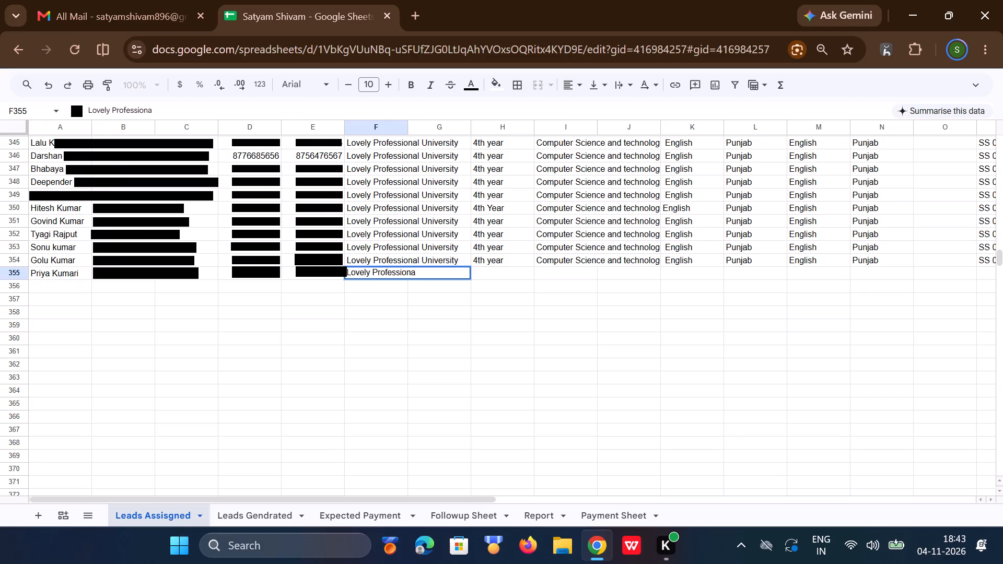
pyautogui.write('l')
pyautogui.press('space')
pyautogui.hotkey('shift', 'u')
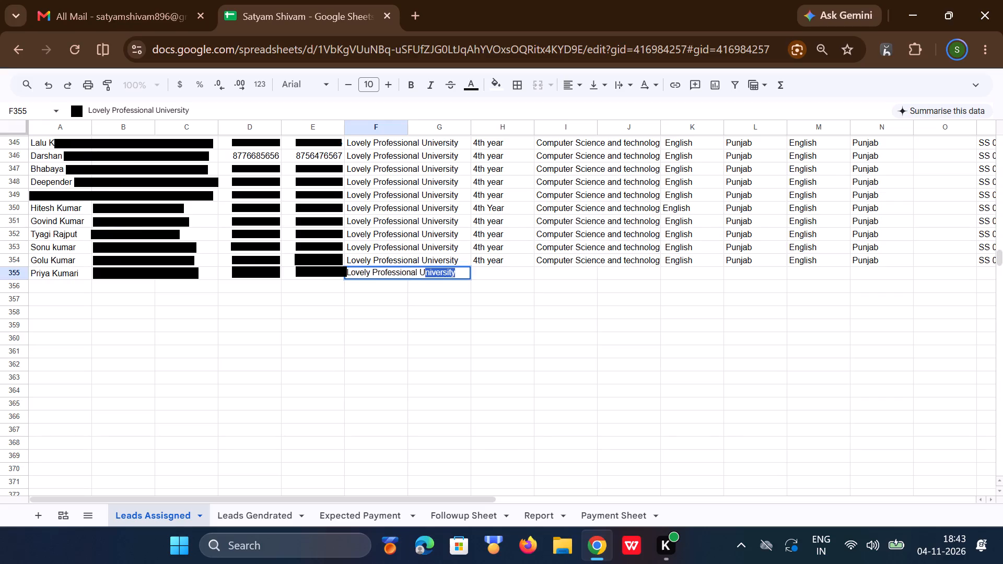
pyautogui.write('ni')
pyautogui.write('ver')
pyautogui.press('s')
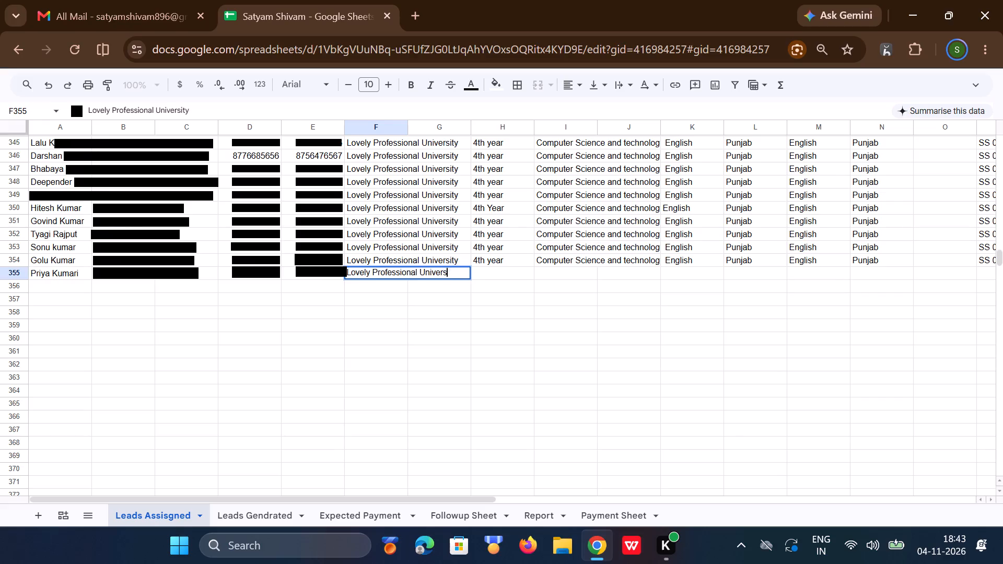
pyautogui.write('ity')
# Enter "4th year" as the new lead's year of study in cell H355.
pyautogui.doubleClick(491, 278)
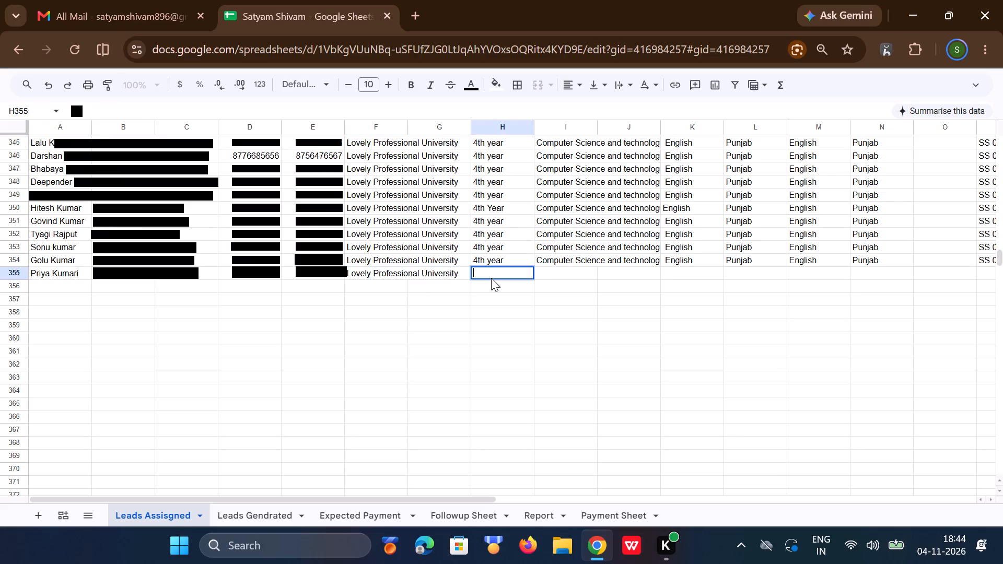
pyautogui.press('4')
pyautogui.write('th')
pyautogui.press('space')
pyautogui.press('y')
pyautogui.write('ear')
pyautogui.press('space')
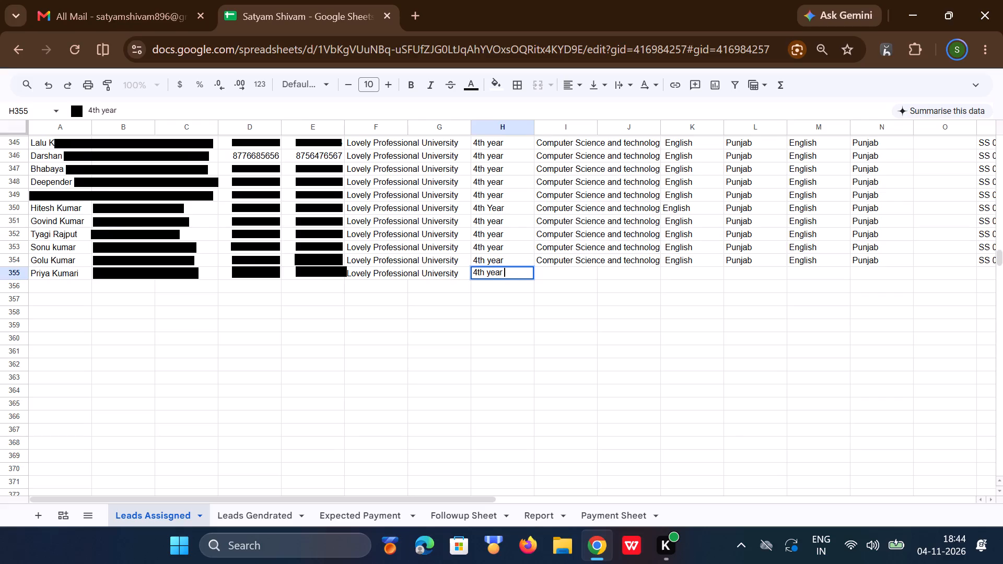
# Enter "Computer Science and technology" as the new lead's field of study in cell I355.
pyautogui.doubleClick(566, 271)
pyautogui.click(566, 272)
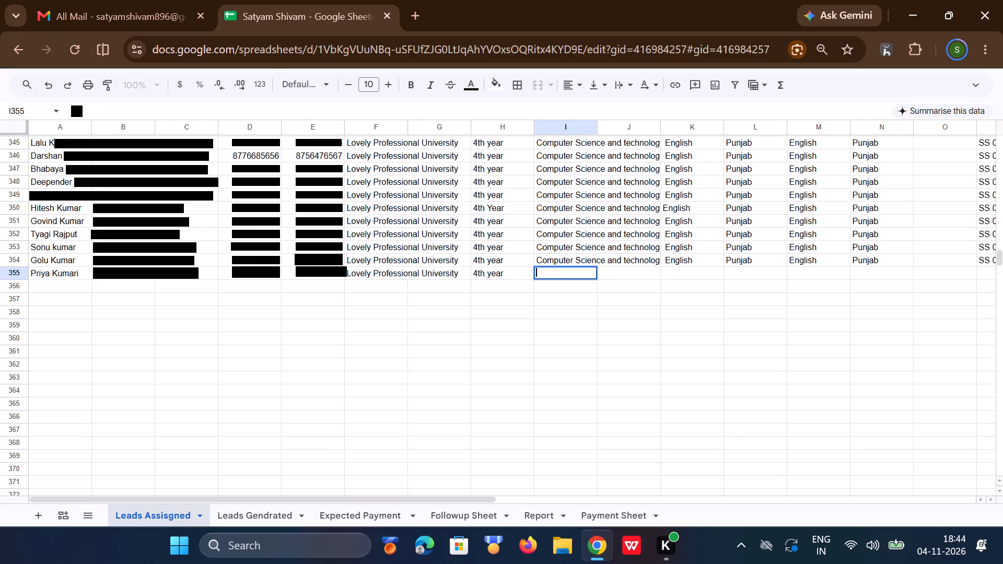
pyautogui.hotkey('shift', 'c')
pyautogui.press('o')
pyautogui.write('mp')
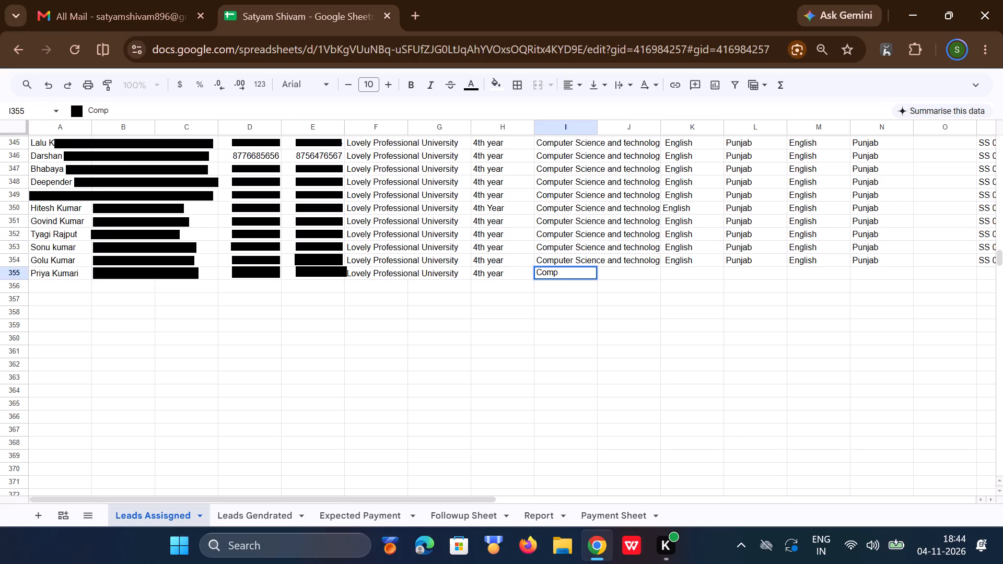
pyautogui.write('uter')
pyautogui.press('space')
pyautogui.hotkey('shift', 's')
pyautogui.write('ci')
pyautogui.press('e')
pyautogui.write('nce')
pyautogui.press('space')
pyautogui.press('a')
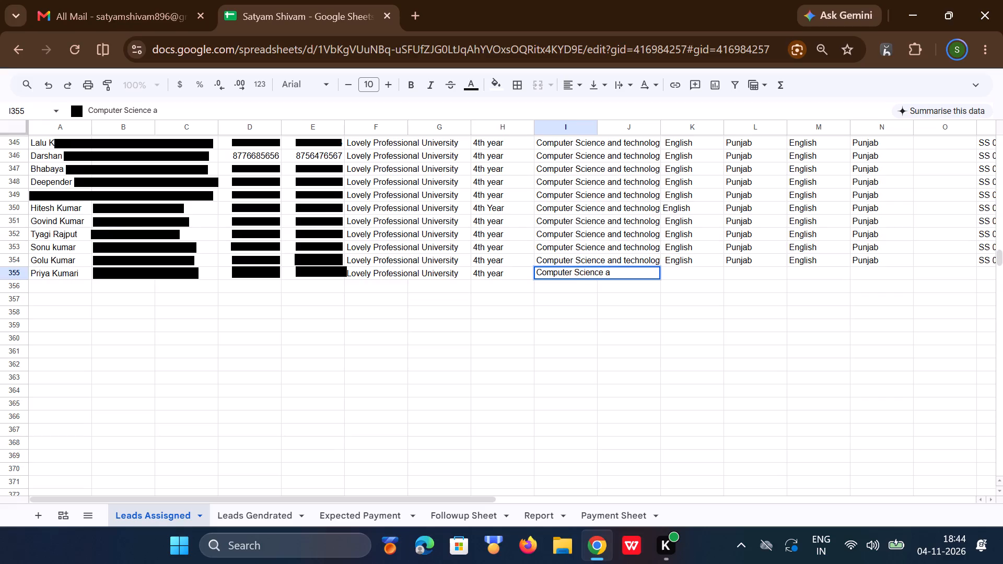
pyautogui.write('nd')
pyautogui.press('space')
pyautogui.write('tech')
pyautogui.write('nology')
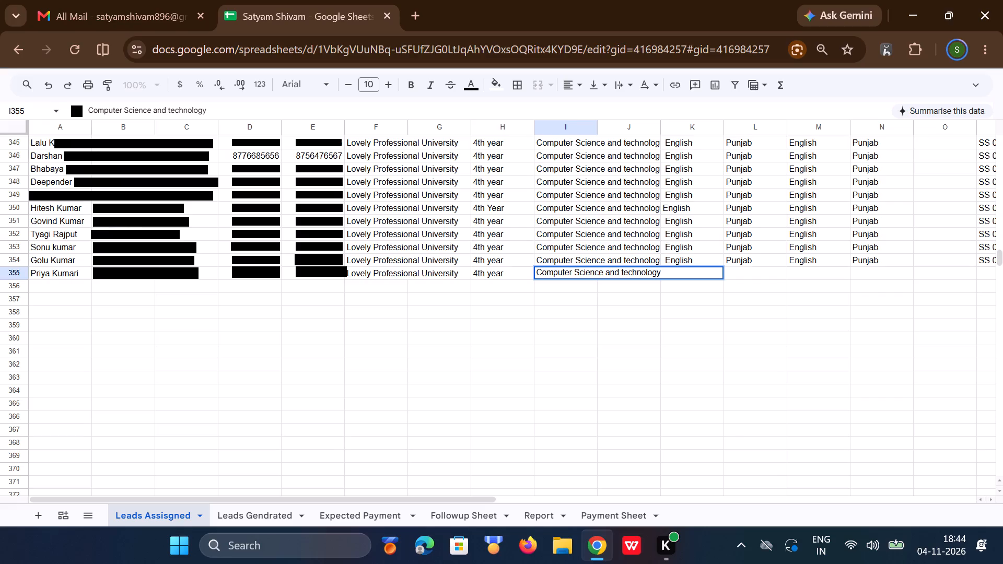
# Enter the new lead's language in column K of row 355, cell K355, matching the rows above.
pyautogui.moveTo(631, 338); pyautogui.dragTo(699, 259)
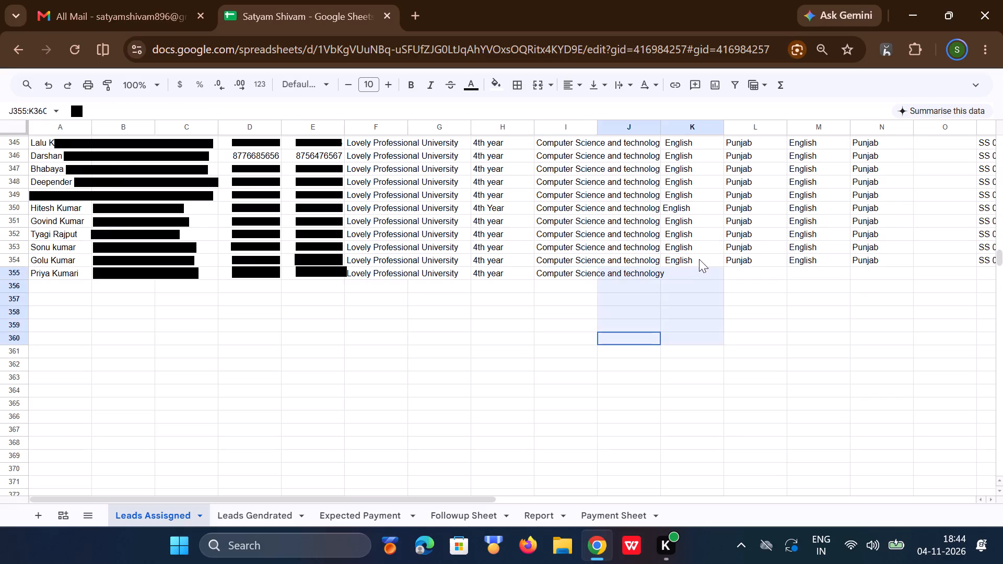
pyautogui.moveTo(699, 259); pyautogui.dragTo(686, 272)
pyautogui.click(686, 272)
pyautogui.doubleClick(690, 273)
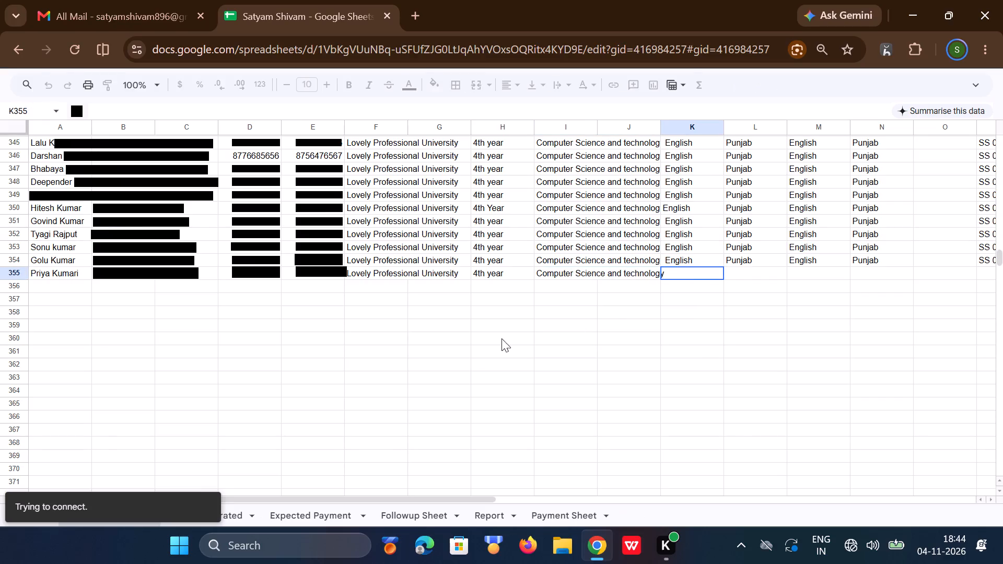
pyautogui.doubleClick(472, 349)
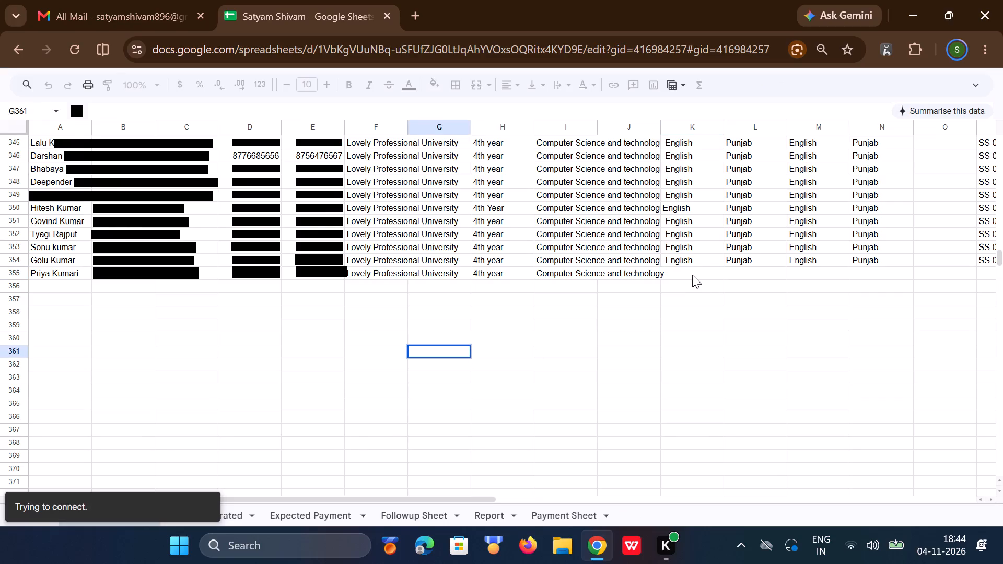
pyautogui.doubleClick(692, 275)
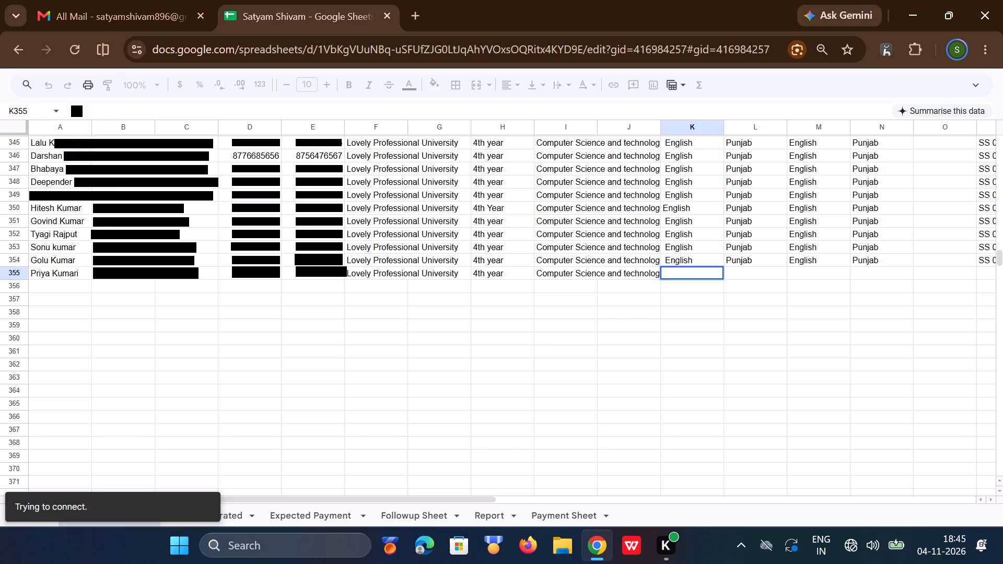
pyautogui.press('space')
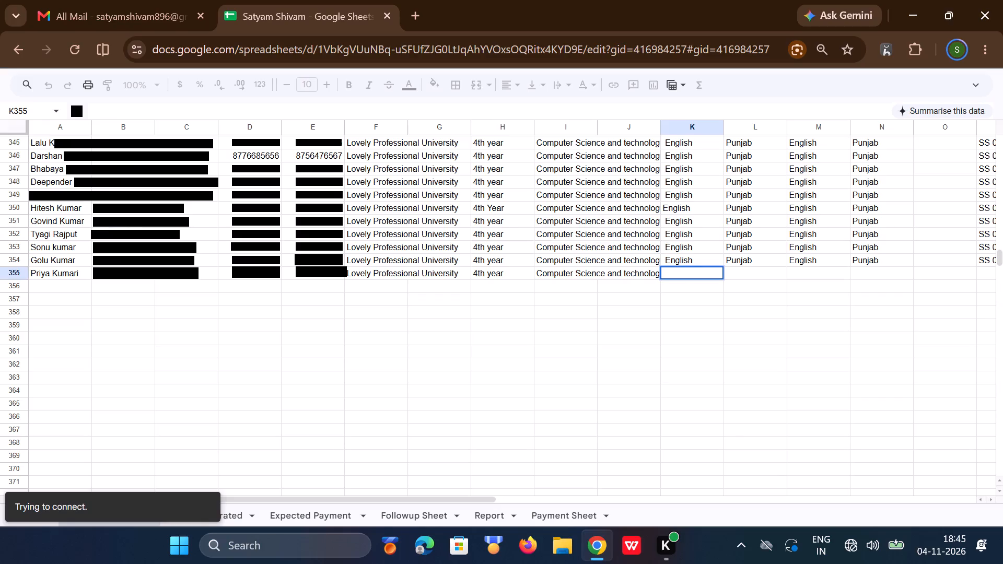
pyautogui.click(714, 295)
pyautogui.doubleClick(689, 275)
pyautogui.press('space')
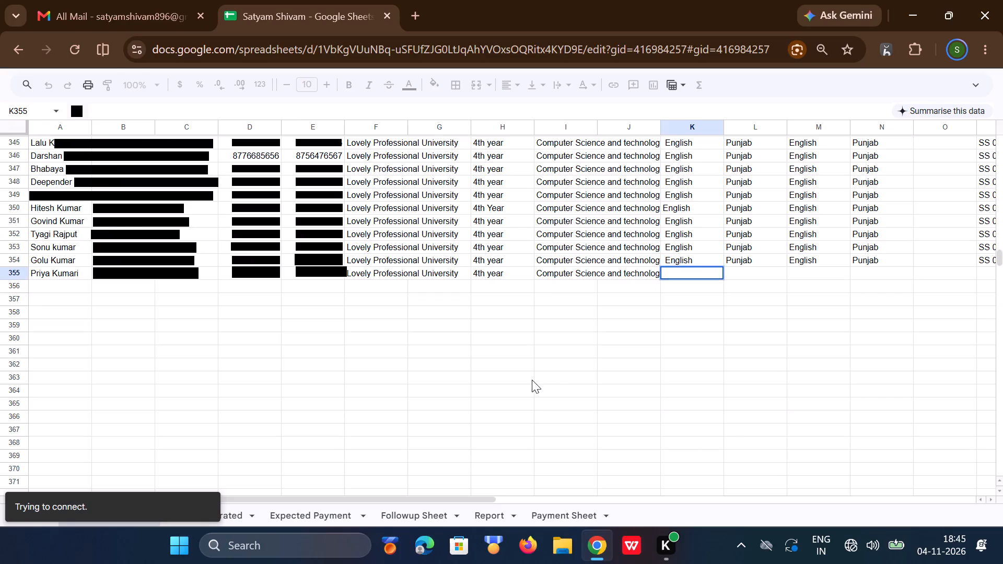
pyautogui.doubleClick(532, 380)
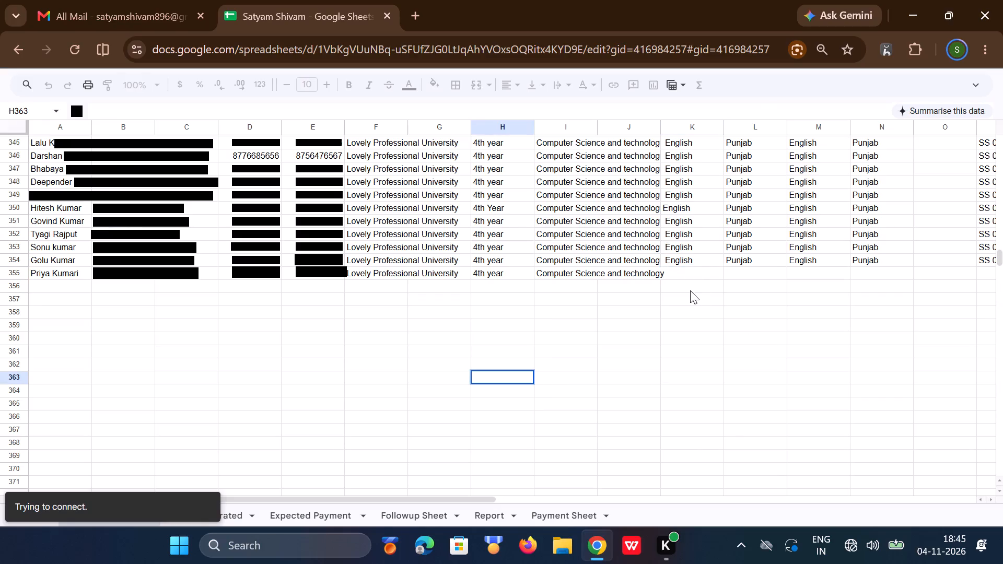
pyautogui.click(686, 272)
pyautogui.click(686, 272)
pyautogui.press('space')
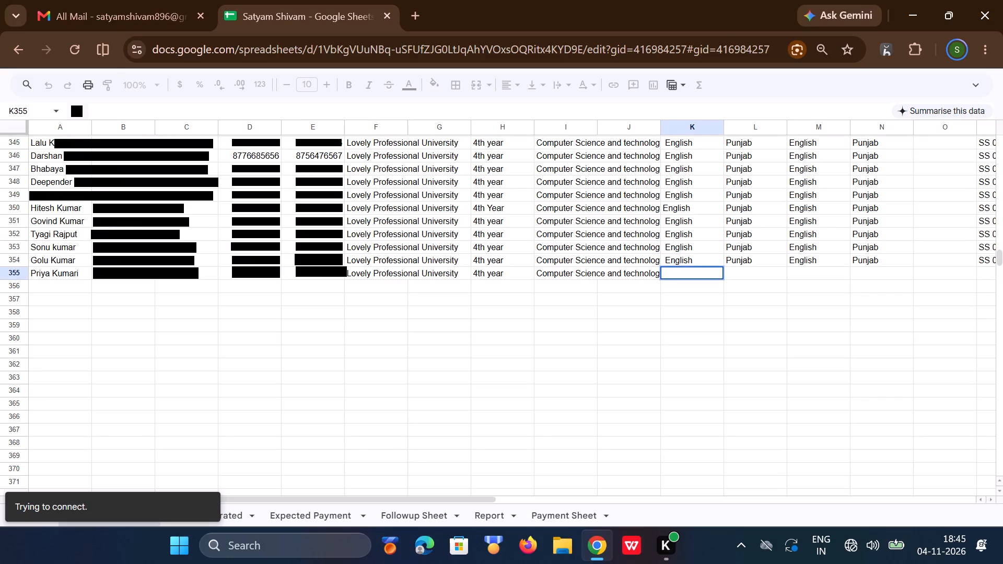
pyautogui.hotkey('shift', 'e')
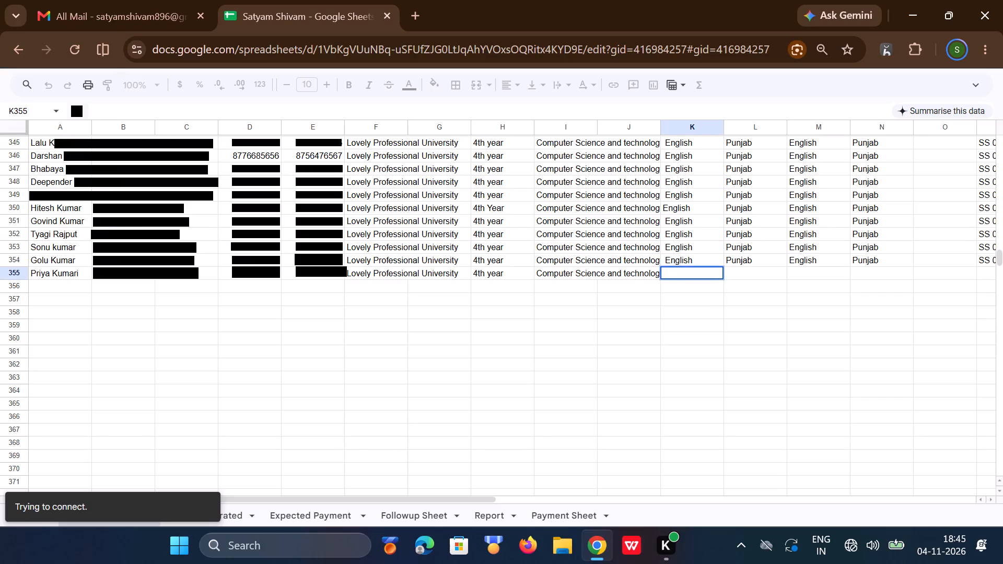
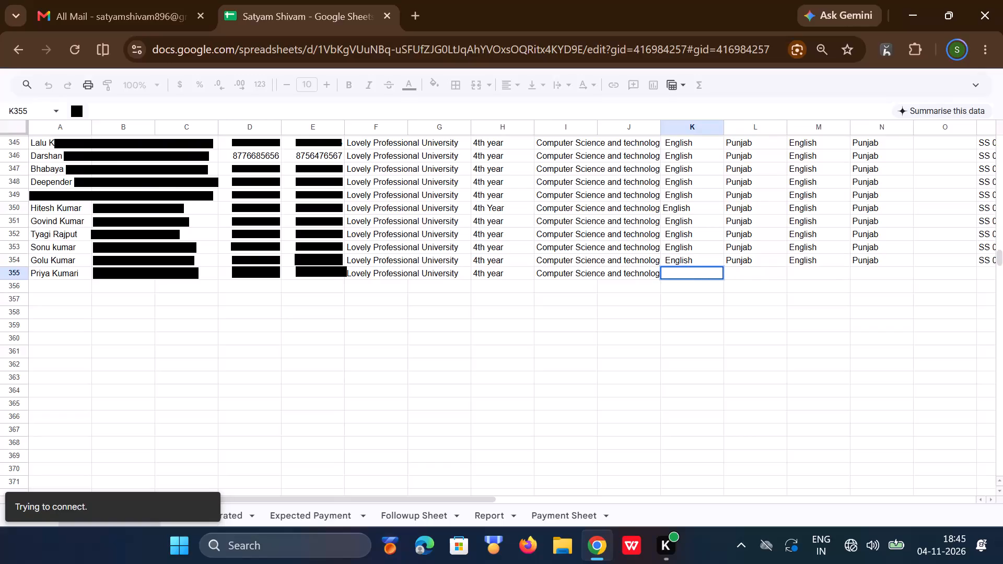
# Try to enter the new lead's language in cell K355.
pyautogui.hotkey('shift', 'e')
# Rescan the available Wi-Fi networks, reconnect to the realme 12x 5G network, and return to the spreadsheet.
pyautogui.click(850, 543)
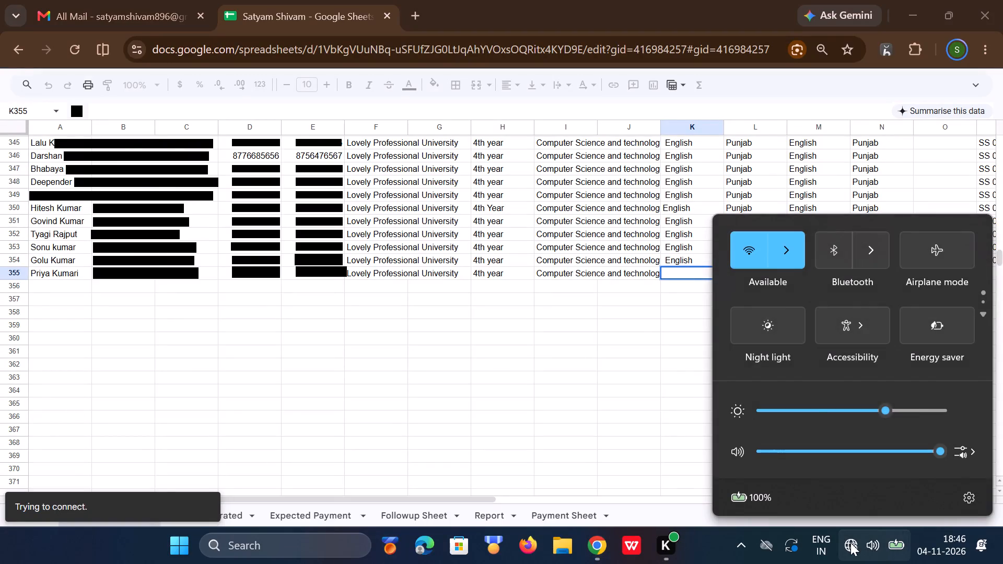
pyautogui.click(787, 252)
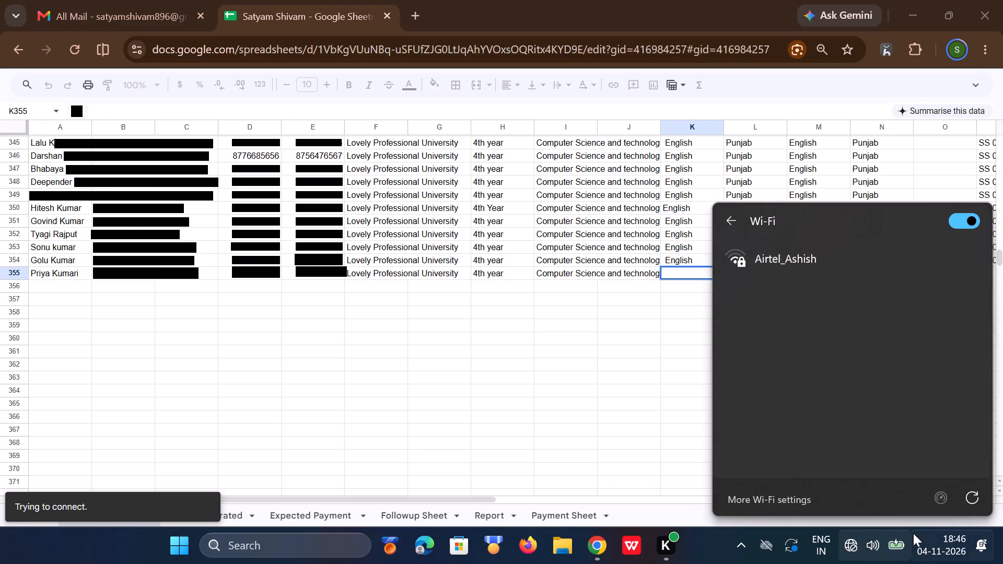
pyautogui.click(975, 500)
pyautogui.click(981, 498)
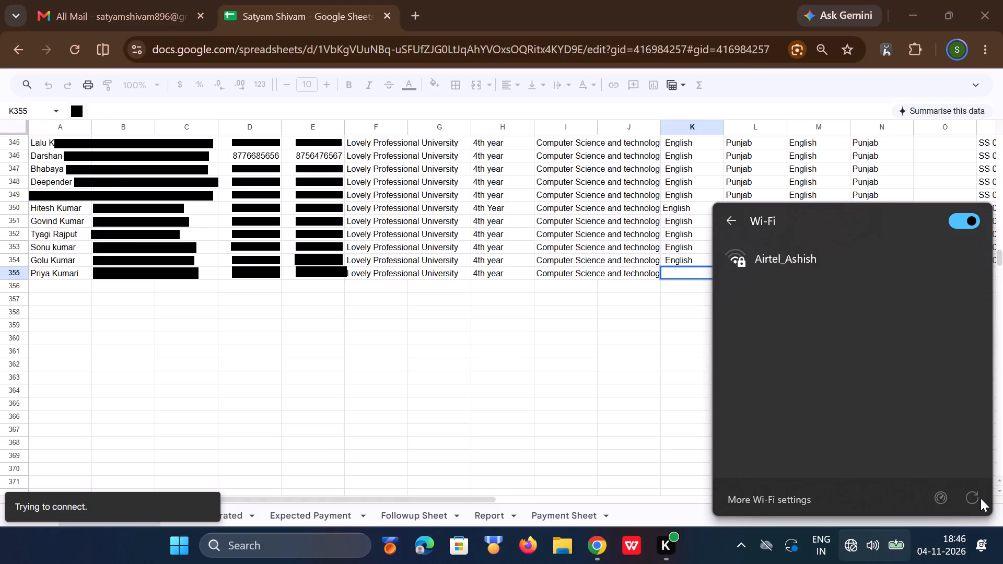
pyautogui.click(975, 501)
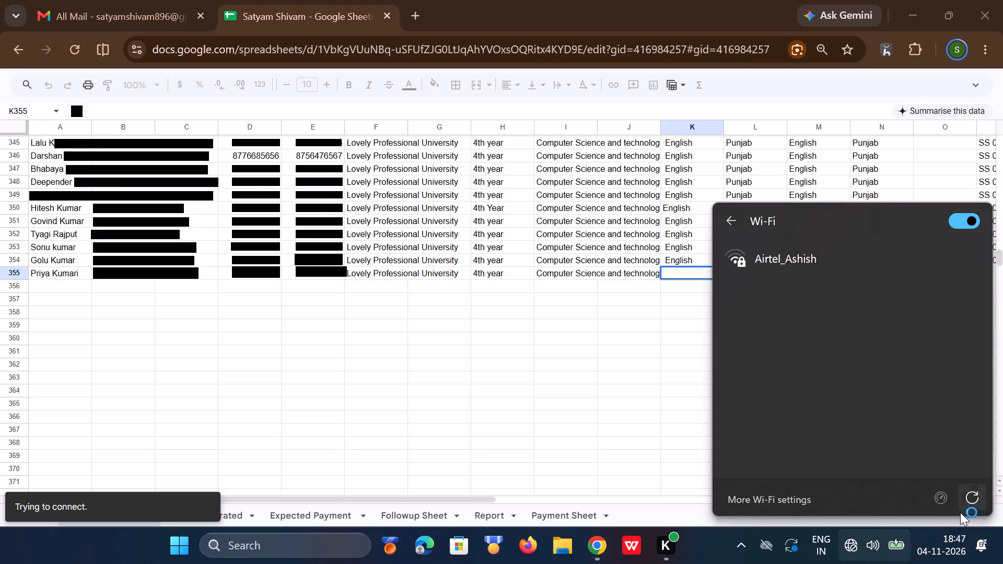
pyautogui.click(966, 503)
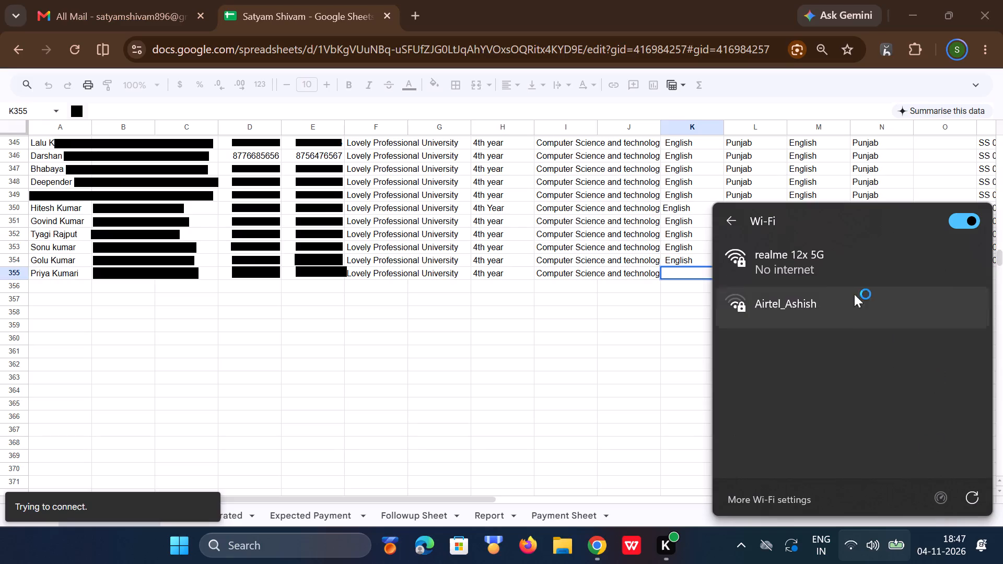
pyautogui.click(846, 275)
pyautogui.click(581, 359)
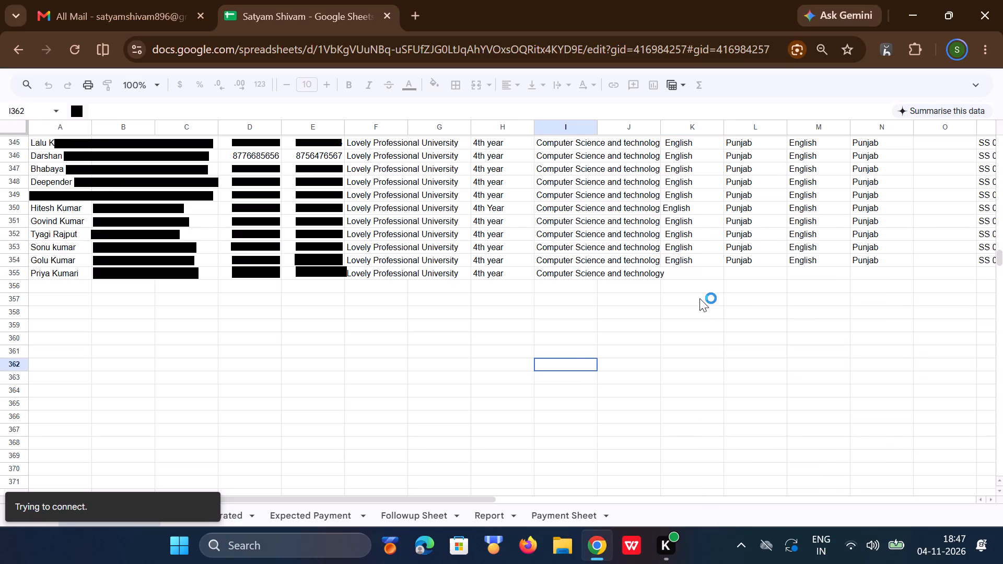
# Open the new lead's empty language cell, K355, for editing in the Leads Assisgned sheet.
pyautogui.doubleClick(690, 275)
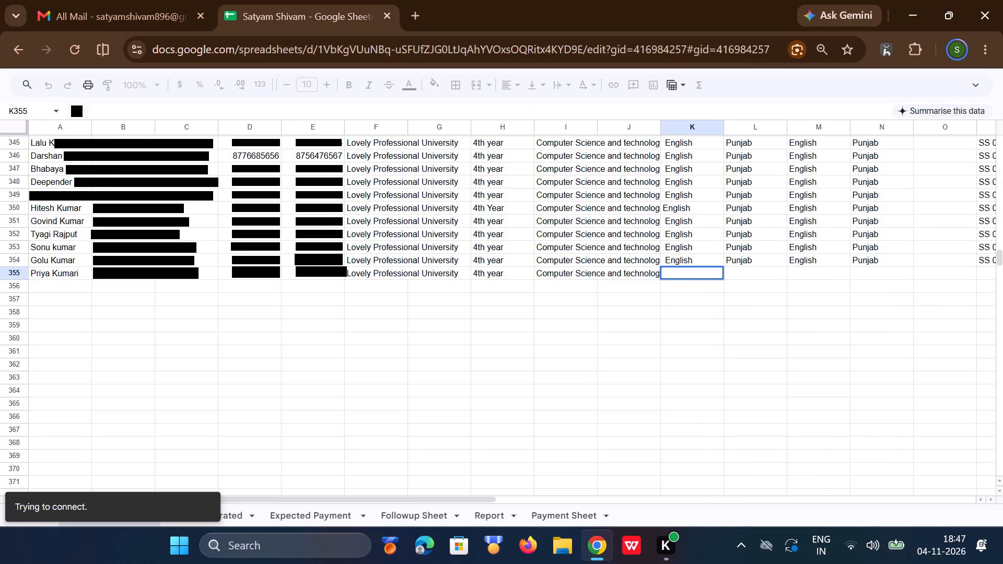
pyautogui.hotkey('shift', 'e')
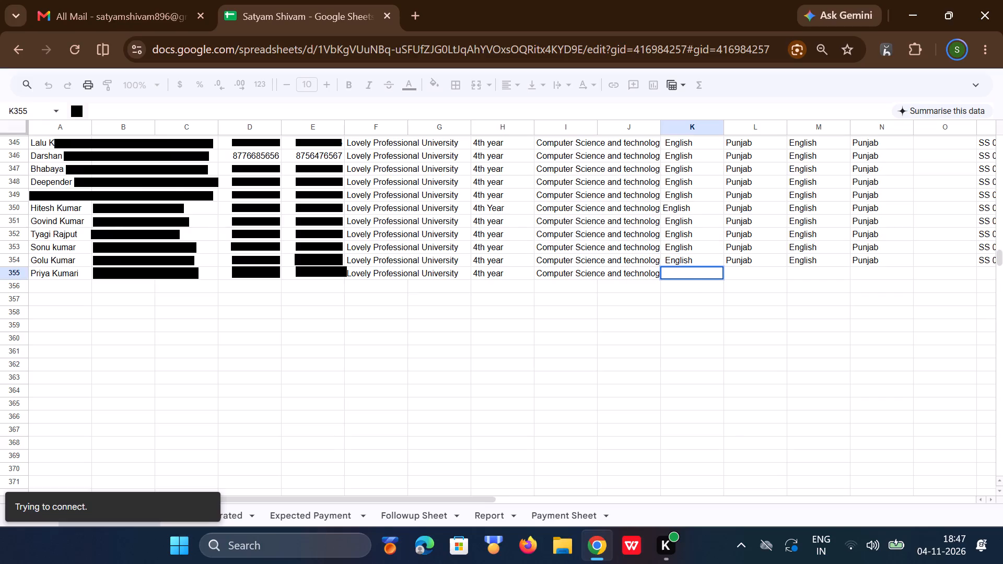
pyautogui.click(680, 323)
pyautogui.doubleClick(688, 269)
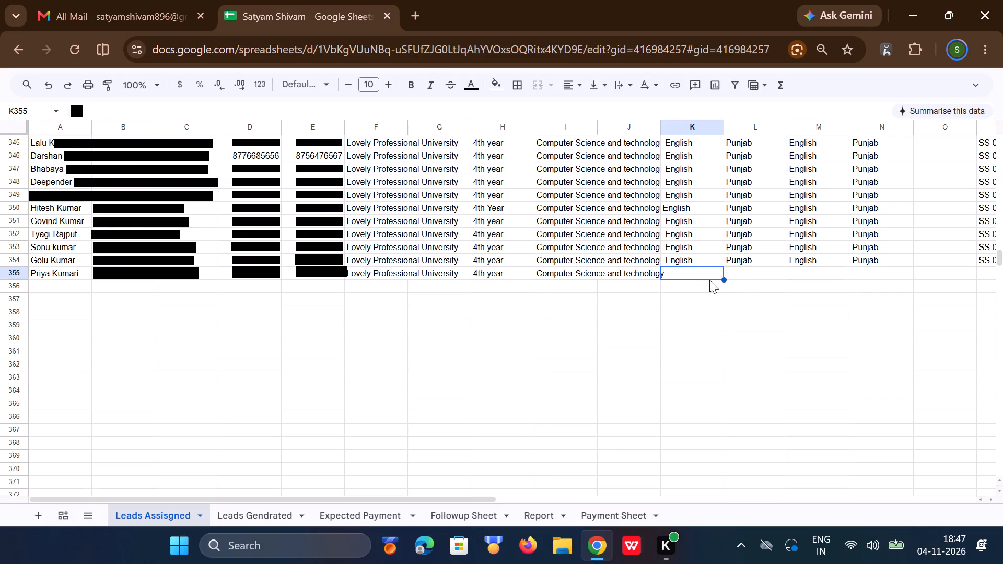
pyautogui.doubleClick(709, 280)
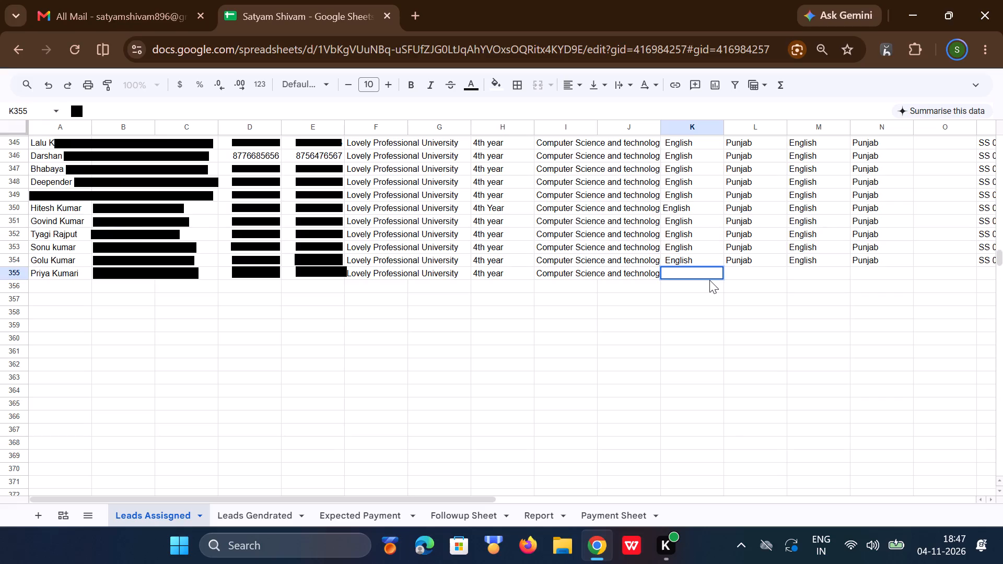
# Enter "English" as the new lead's language in cell K355.
pyautogui.click(678, 273)
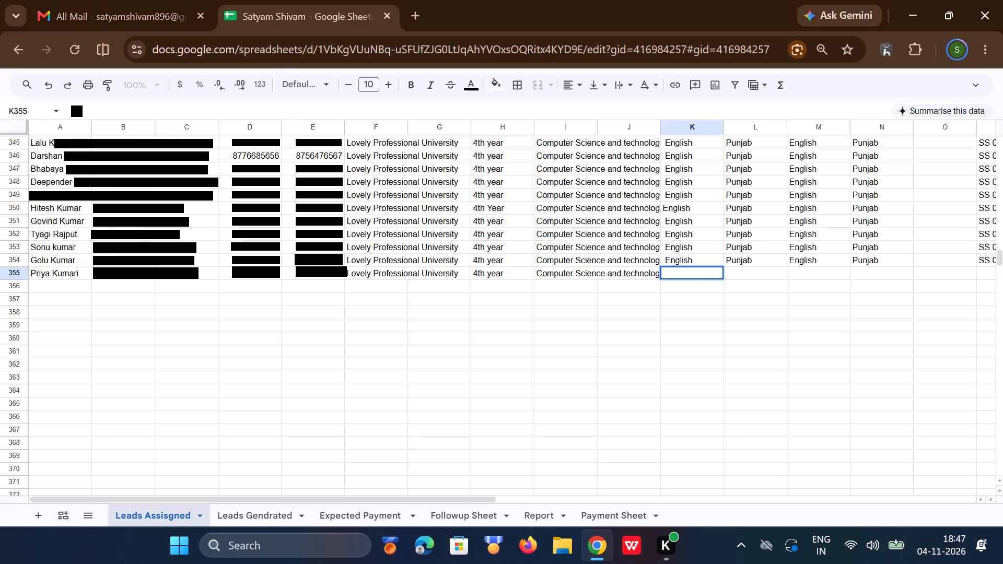
pyautogui.click(679, 315)
pyautogui.doubleClick(681, 274)
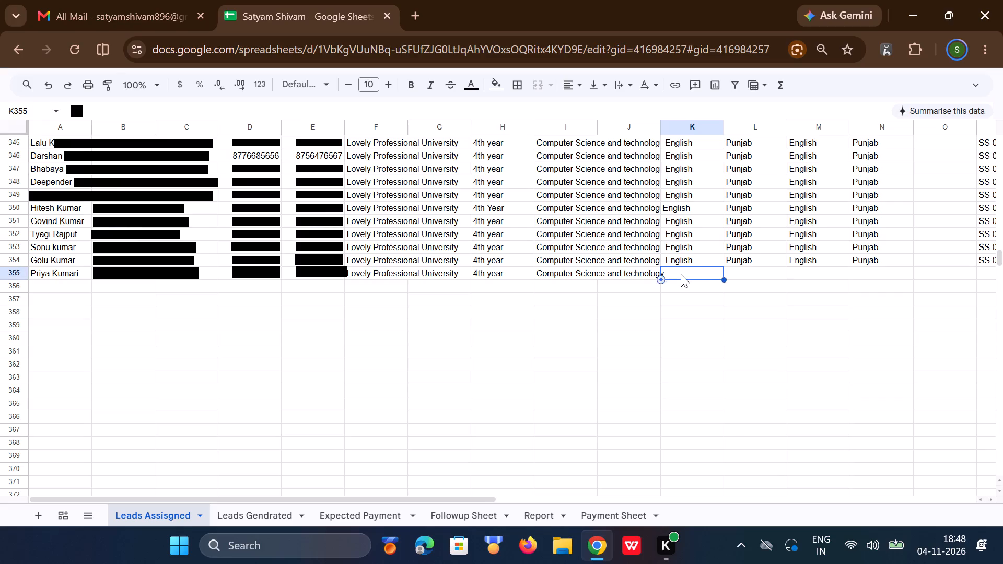
pyautogui.hotkey('shift', 'e')
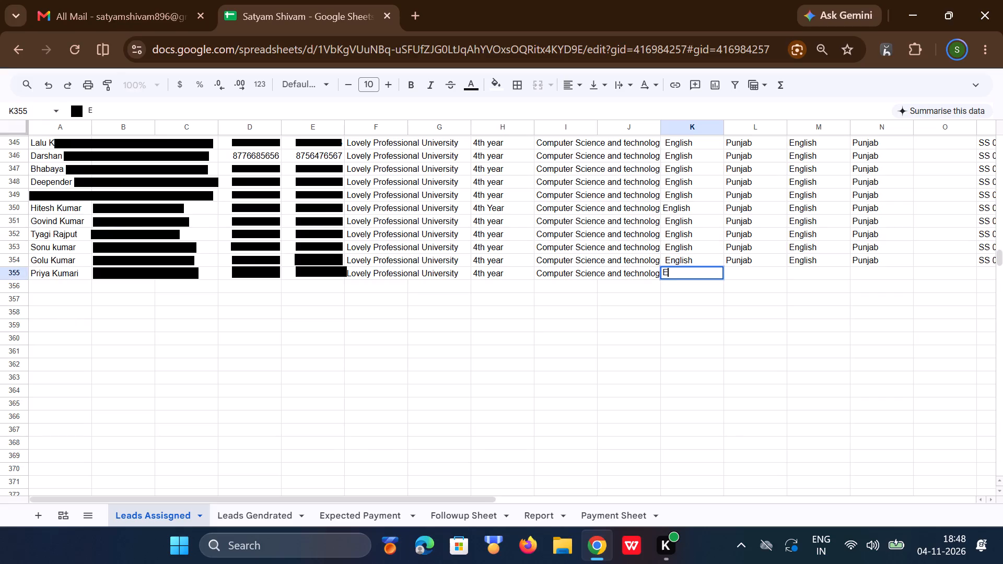
pyautogui.write('nglish')
# Enter "Punjab" as the new lead's state in cell L355.
pyautogui.doubleClick(757, 273)
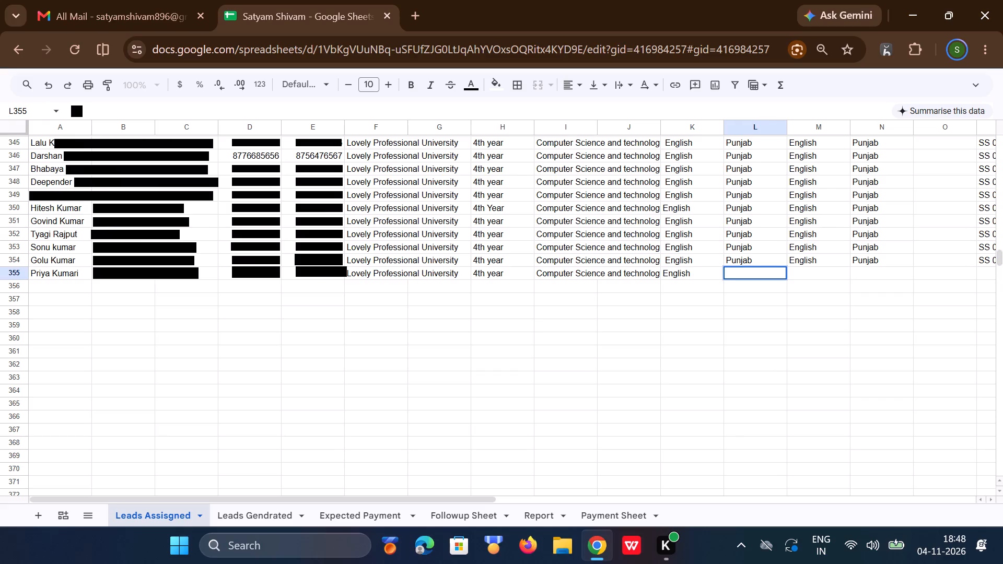
pyautogui.hotkey('shift', 'p')
pyautogui.write('unjab')
# Enter "English" in column M of the new lead's row, cell M355.
pyautogui.doubleClick(798, 275)
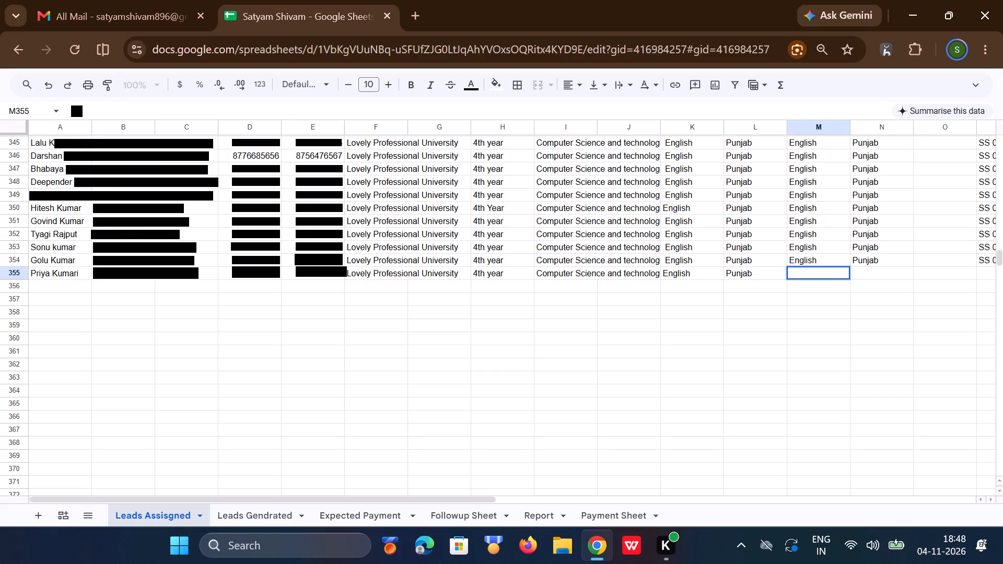
pyautogui.hotkey('shift', 'e')
pyautogui.press('n')
pyautogui.press('g')
pyautogui.write('lish')
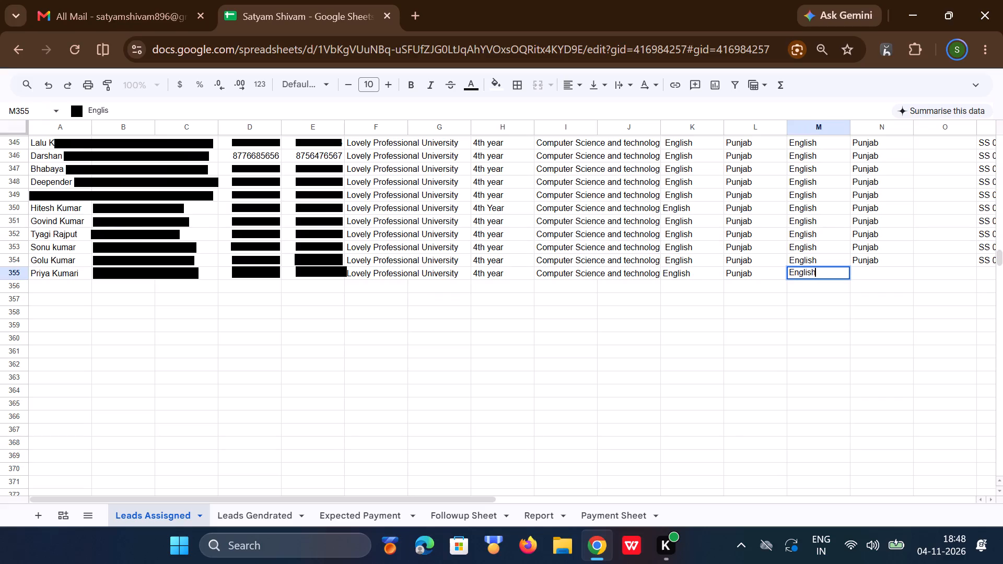
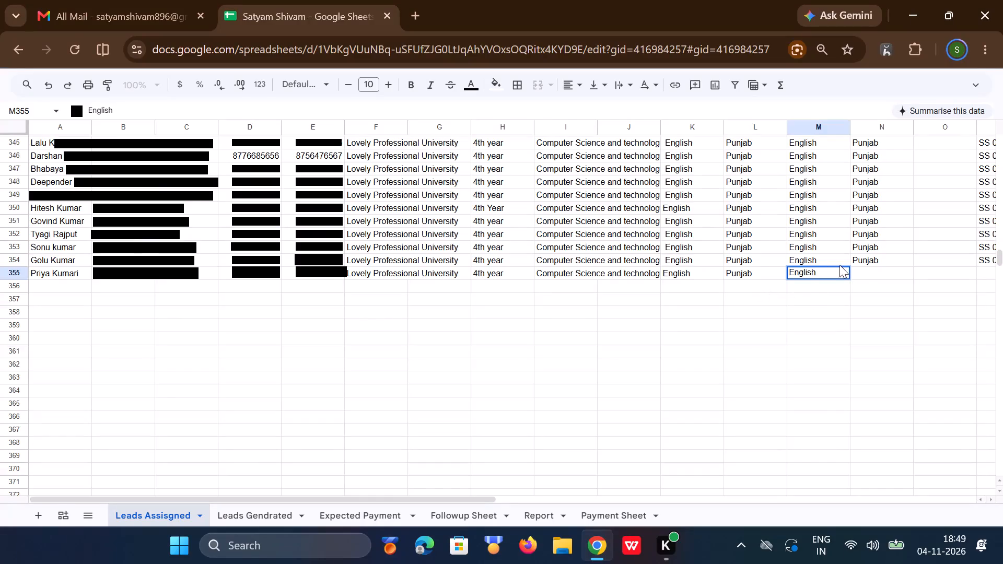
# Enter "Punjab" in column N of the new lead's row, cell N355.
pyautogui.click(867, 271)
pyautogui.doubleClick(867, 271)
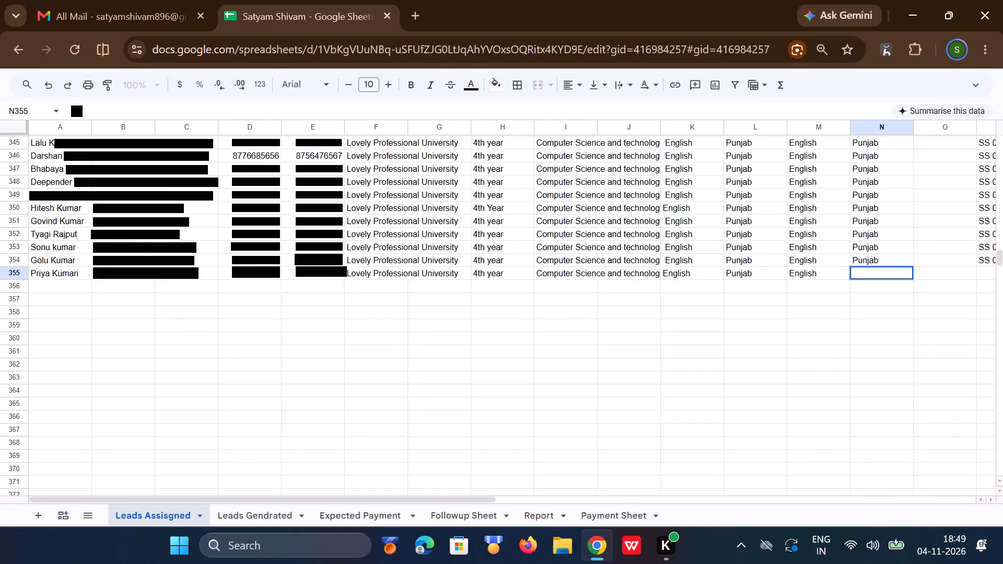
pyautogui.press('Return')
pyautogui.press('p')
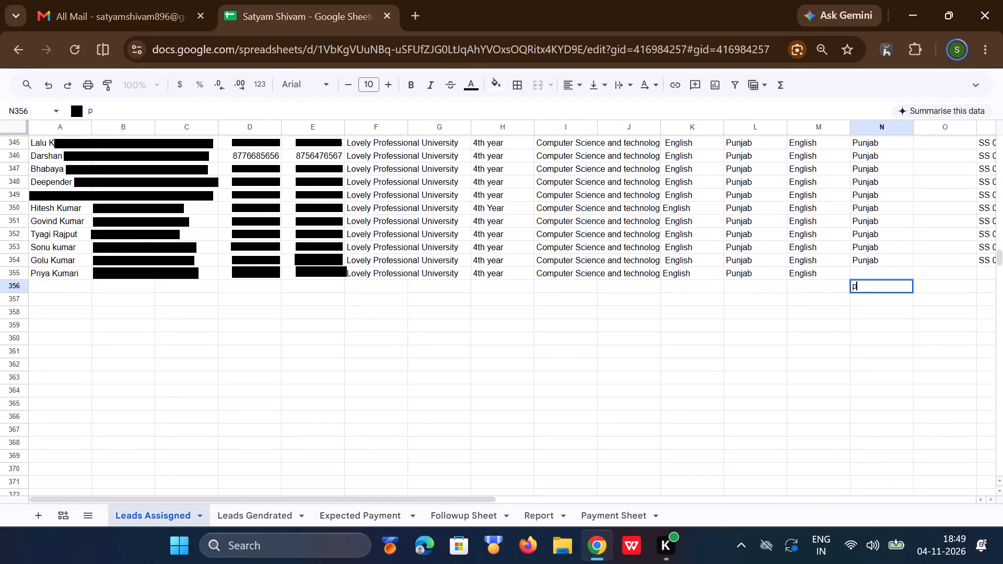
pyautogui.press('BackSpace')
pyautogui.doubleClick(862, 270)
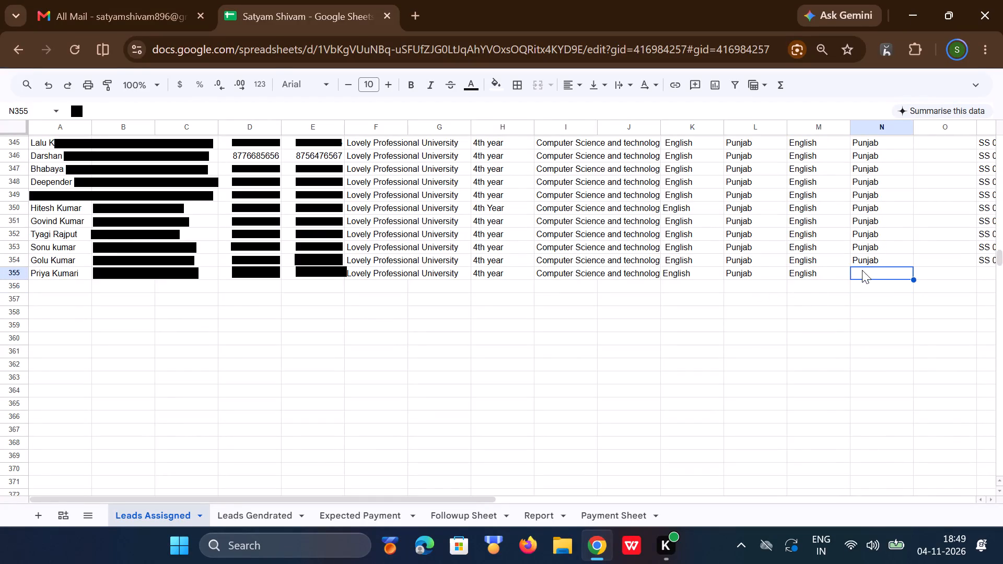
pyautogui.hotkey('shift', 'p')
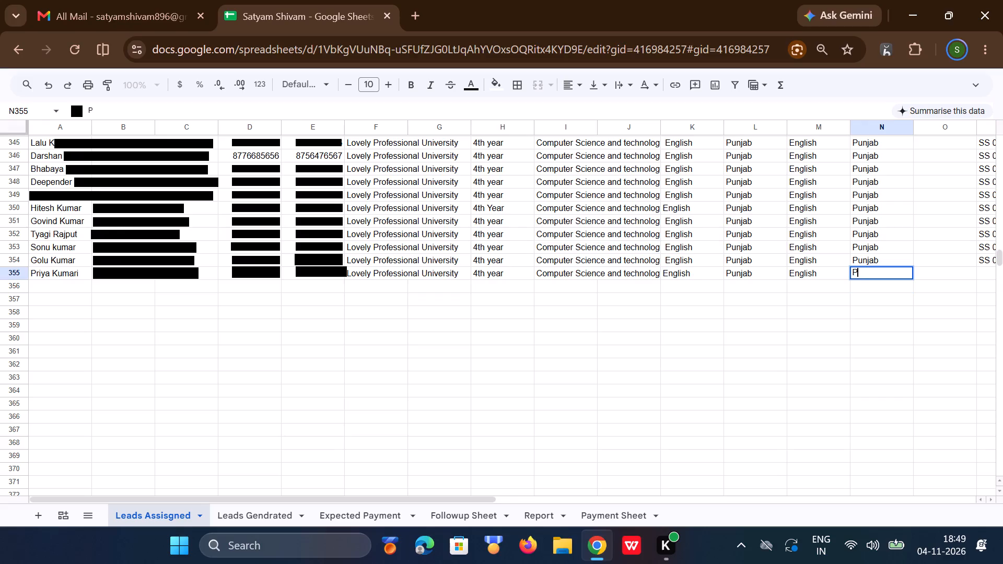
pyautogui.write('unjab')
pyautogui.moveTo(996, 292); pyautogui.dragTo(937, 264)
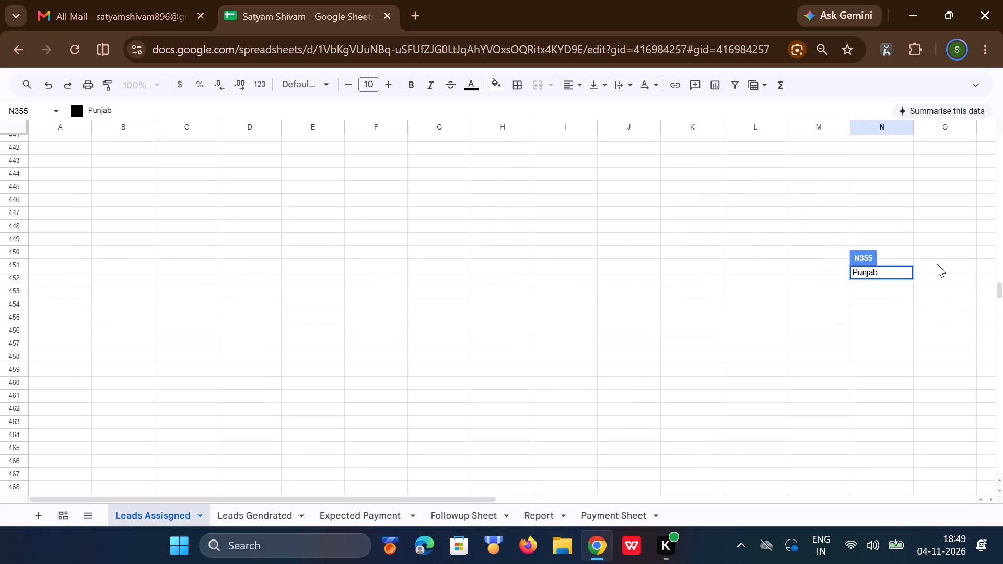
pyautogui.click(858, 311)
pyautogui.click(858, 311)
# Enter the code "SS 010" in column P of the new lead's row, cell P355.
pyautogui.scroll(7, 858, 311)
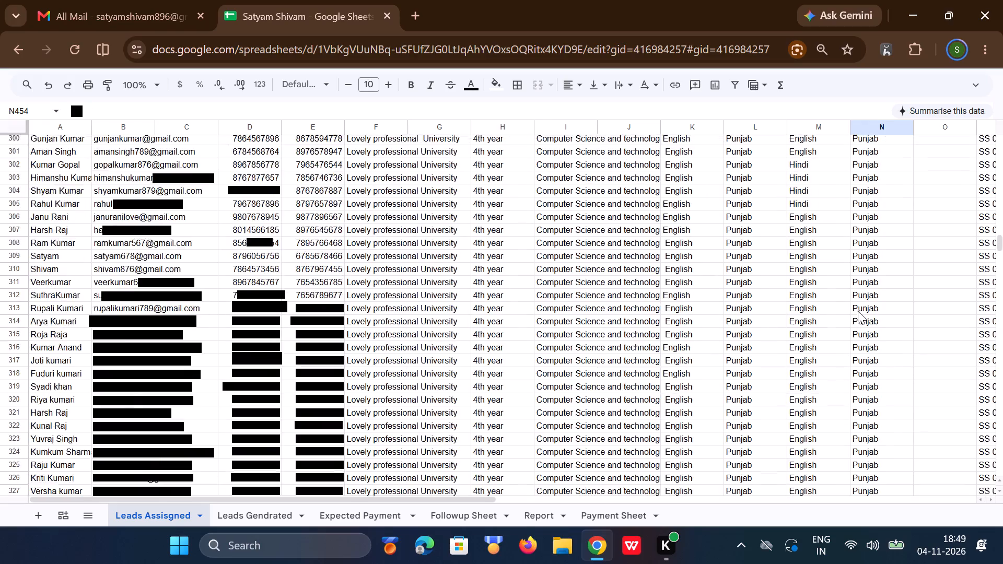
pyautogui.scroll(-2, 858, 311)
pyautogui.hscroll(-2, 858, 311)
pyautogui.scroll(-5, 858, 311)
pyautogui.scroll(1, 858, 311)
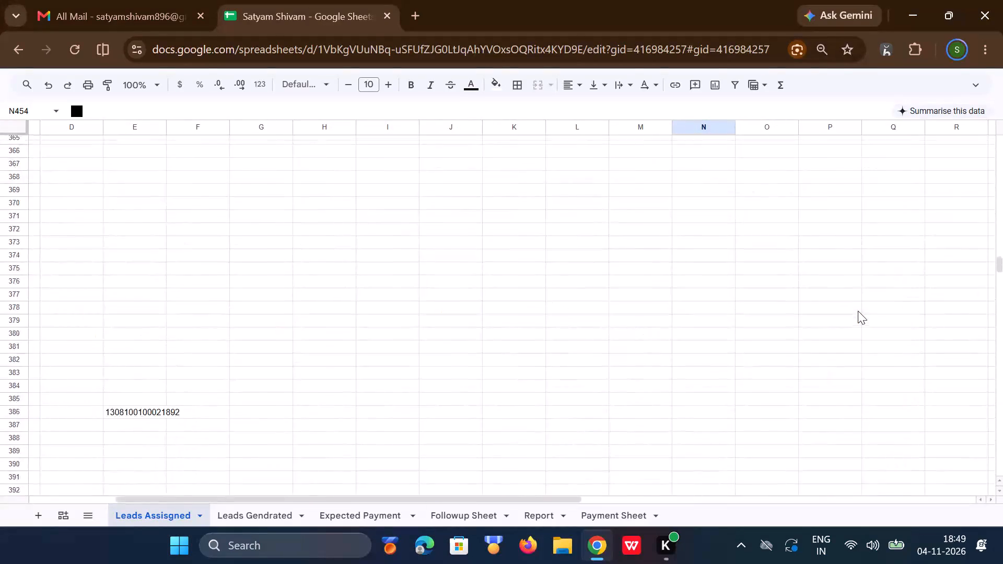
pyautogui.scroll(1, 858, 311)
pyautogui.doubleClick(818, 274)
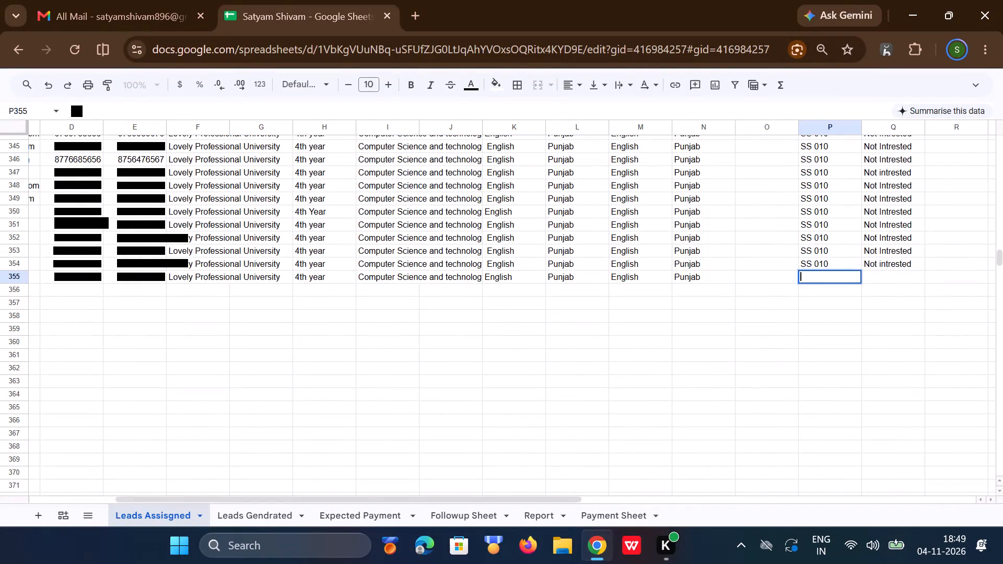
pyautogui.write('SS')
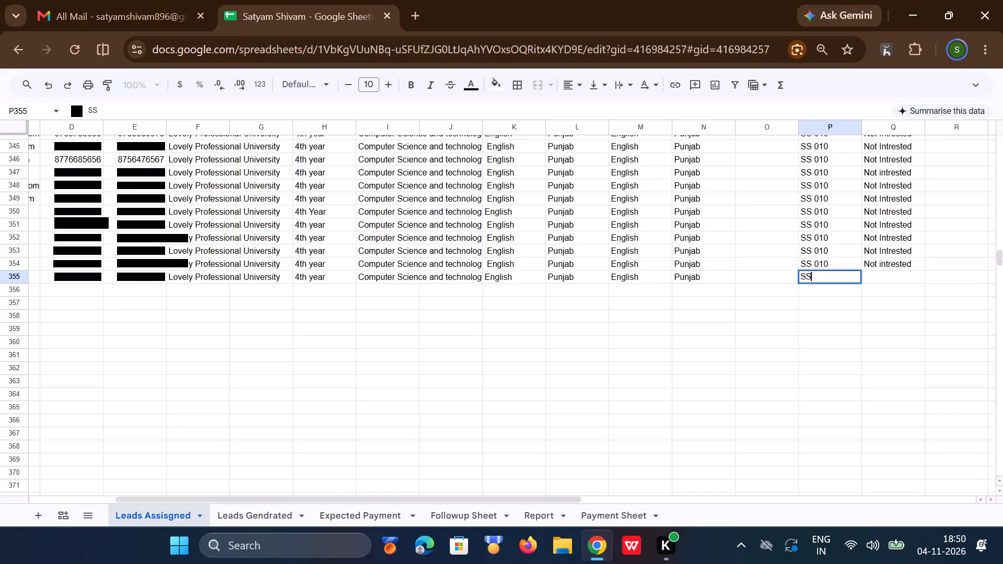
pyautogui.press('space')
pyautogui.press('space')
pyautogui.press('1')
pyautogui.press('BackSpace')
pyautogui.press('BackSpace')
pyautogui.press('space')
pyautogui.write('010')
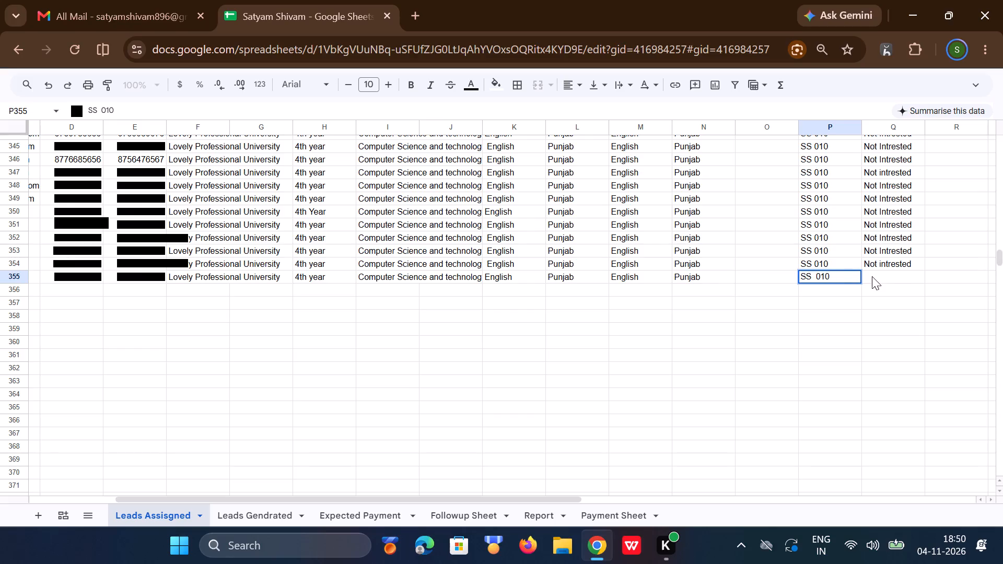
# Enter "Not Intrested" as the new lead's status in column Q, cell Q355.
pyautogui.click(893, 278)
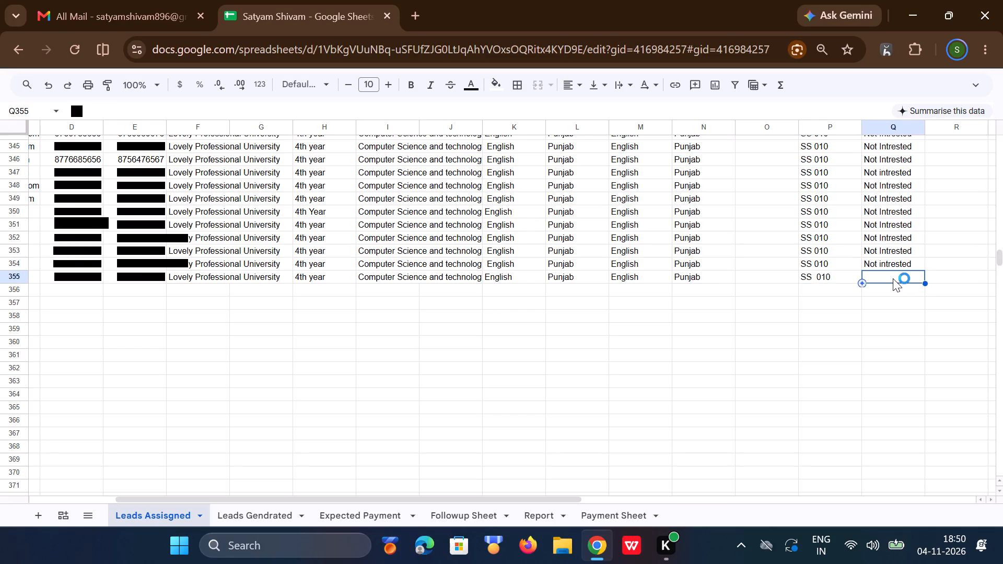
pyautogui.press('n')
pyautogui.press('BackSpace')
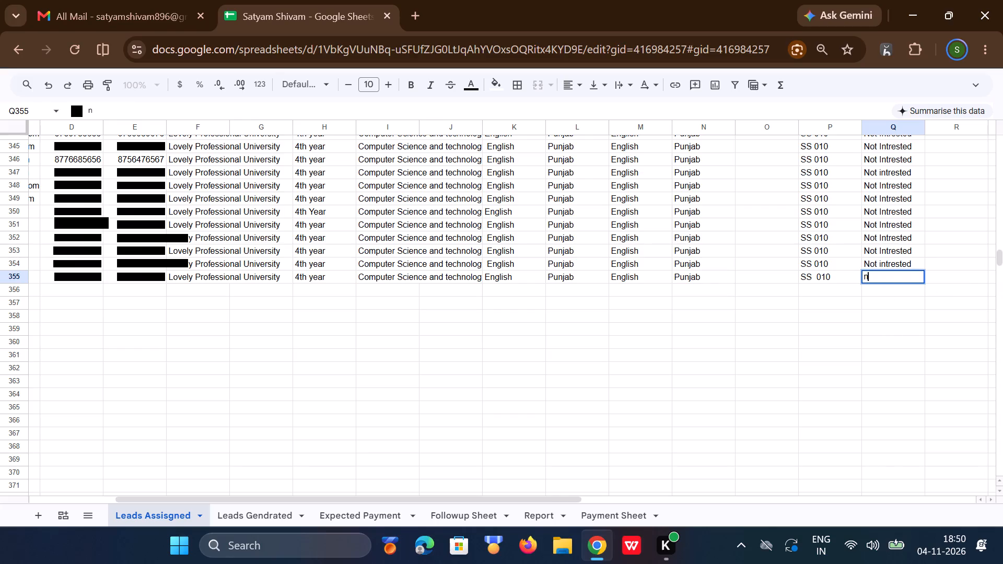
pyautogui.write('No')
pyautogui.press('BackSpace')
pyautogui.press('BackSpace')
pyautogui.press('BackSpace')
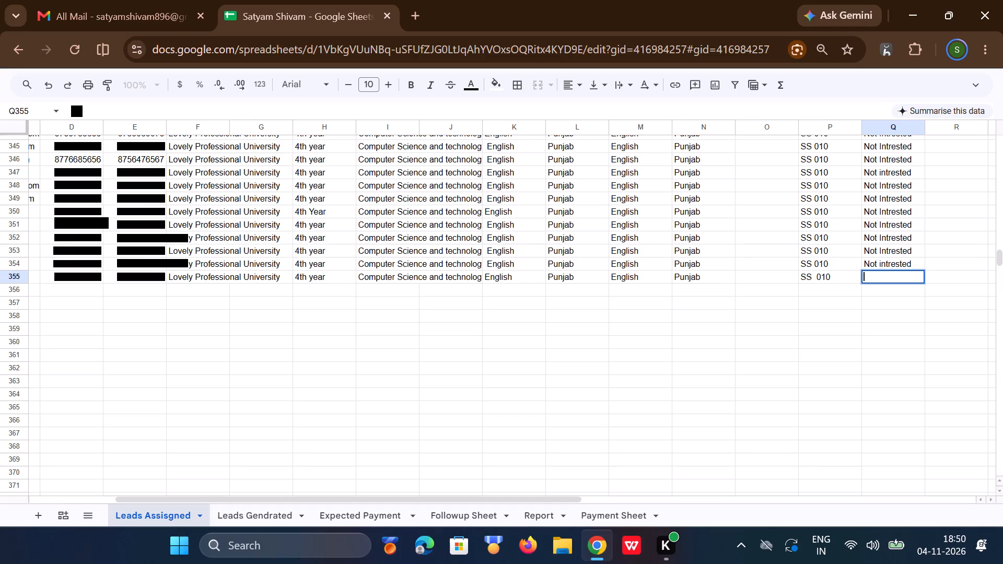
pyautogui.click(893, 278)
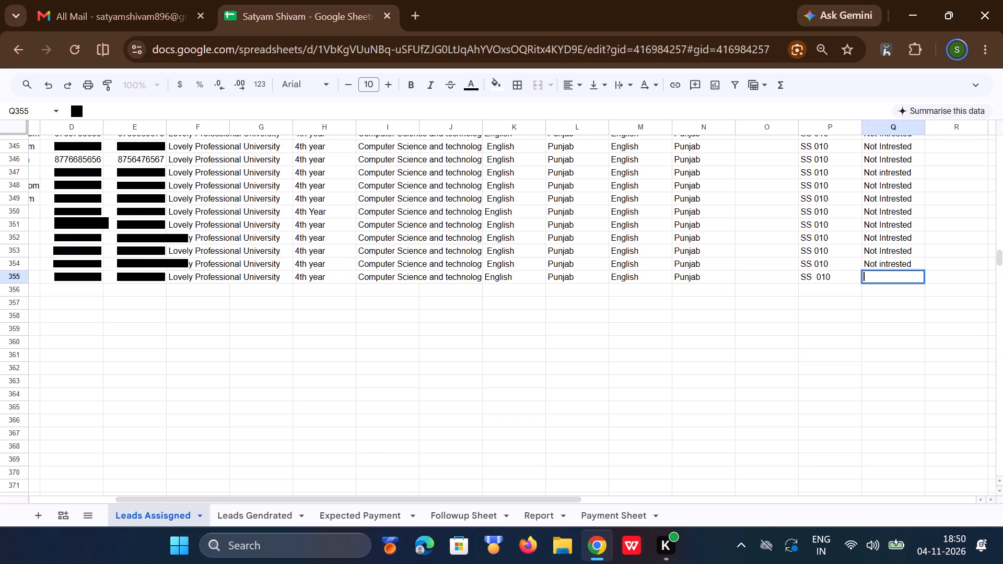
pyautogui.click(893, 278)
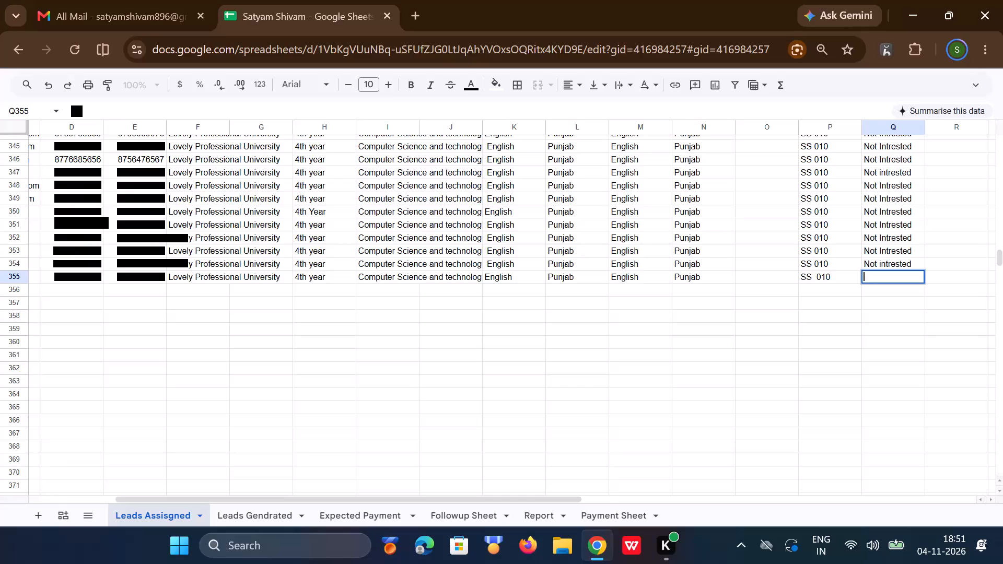
pyautogui.write('No')
pyautogui.write('t')
pyautogui.press('space')
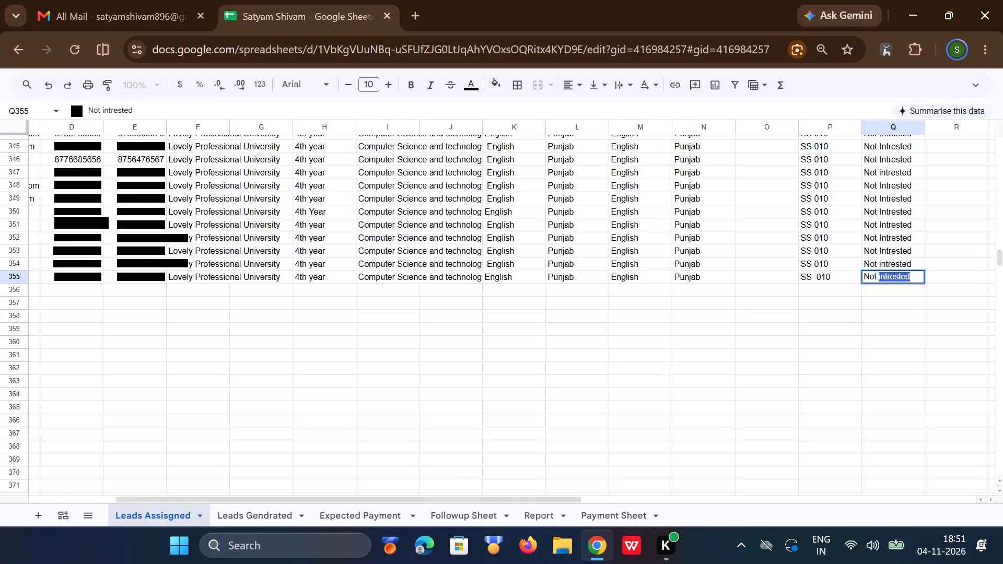
pyautogui.hotkey('shift', 'i')
pyautogui.write('ntrested')
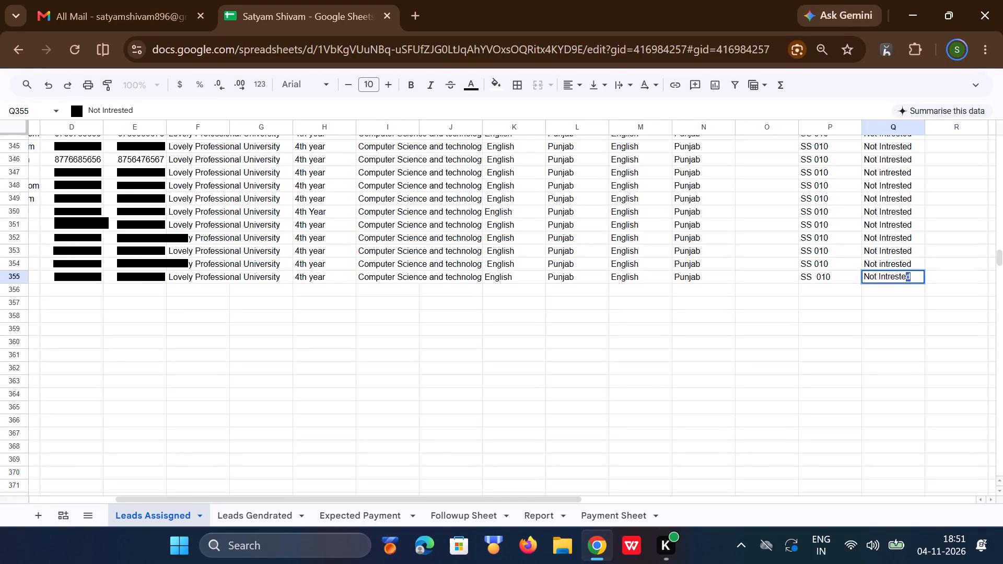
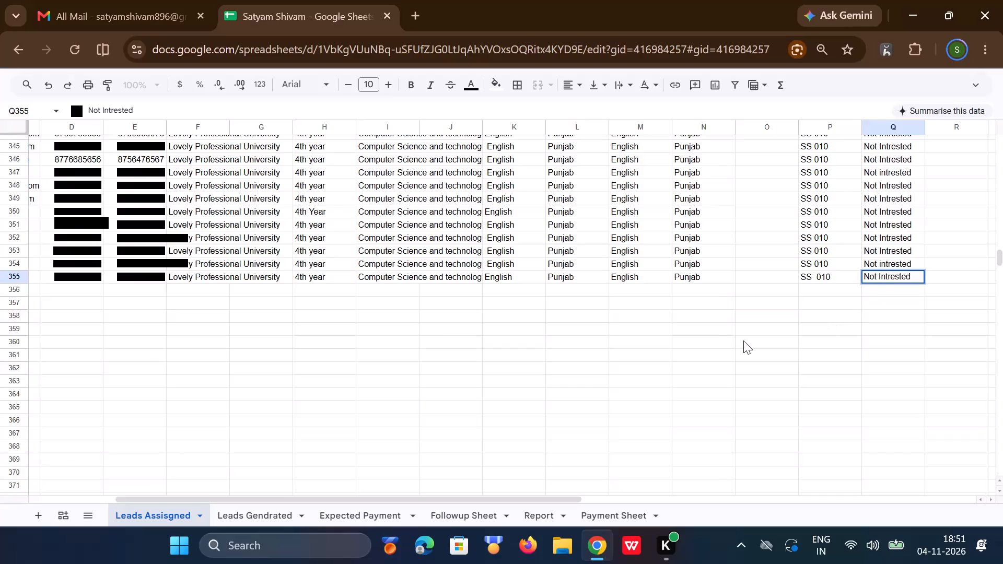
# Commit the new lead's status entry in cell Q355 and select the empty cell K360 below the records.
pyautogui.hscroll(2, 743, 340)
pyautogui.click(668, 339)
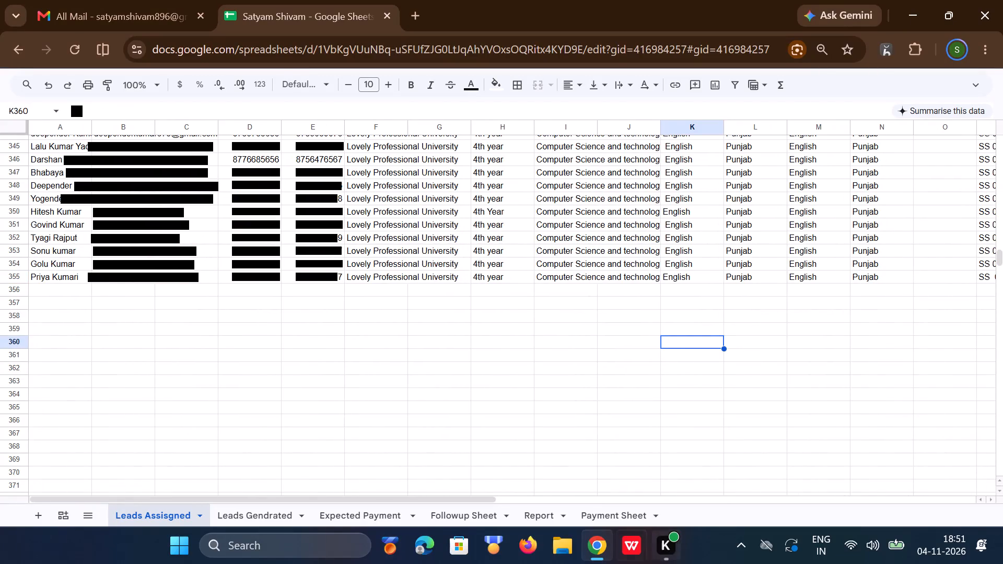
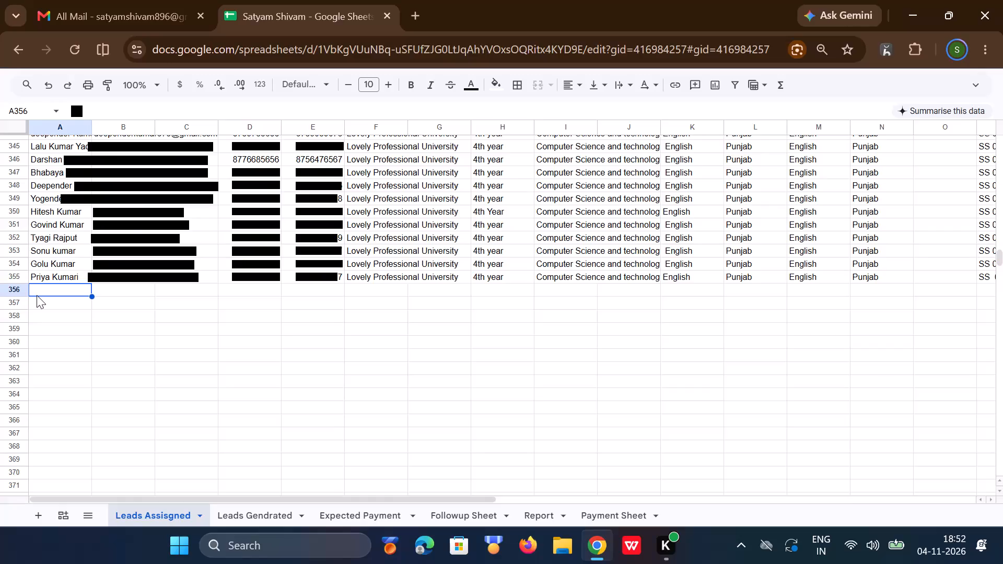
# Start the next lead record by entering the lead's name, beginning with K, in cell A356.
pyautogui.hotkey('shift', 'k')
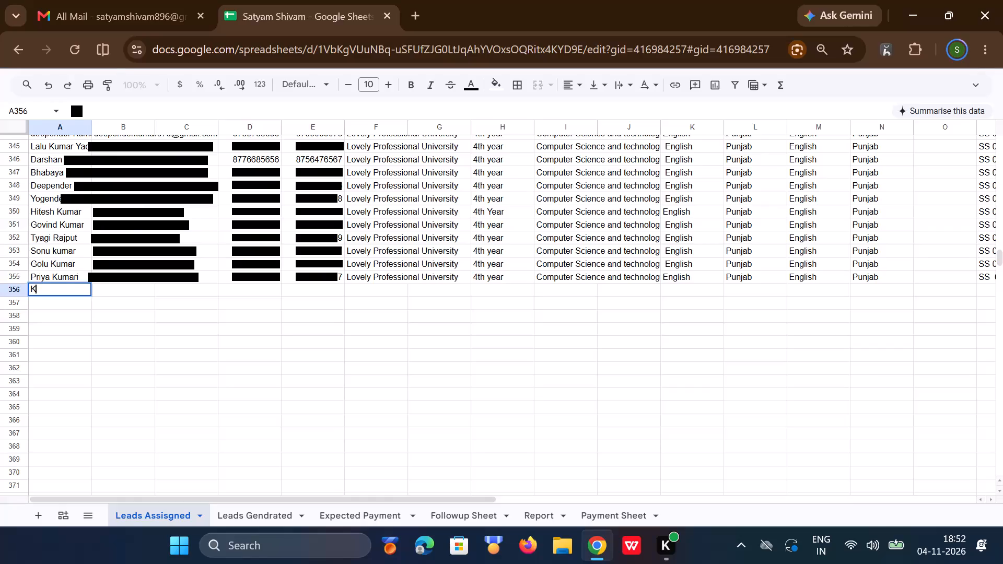
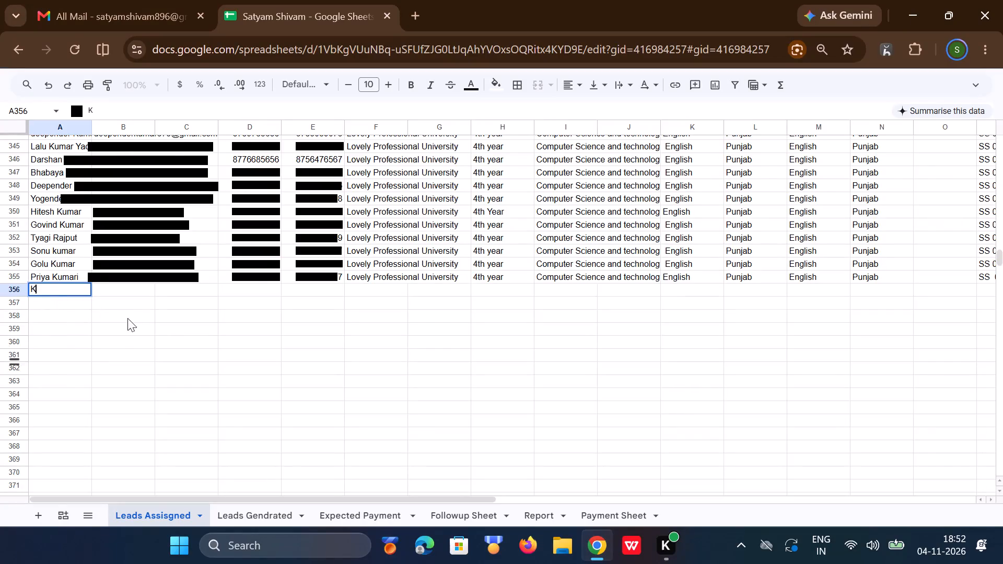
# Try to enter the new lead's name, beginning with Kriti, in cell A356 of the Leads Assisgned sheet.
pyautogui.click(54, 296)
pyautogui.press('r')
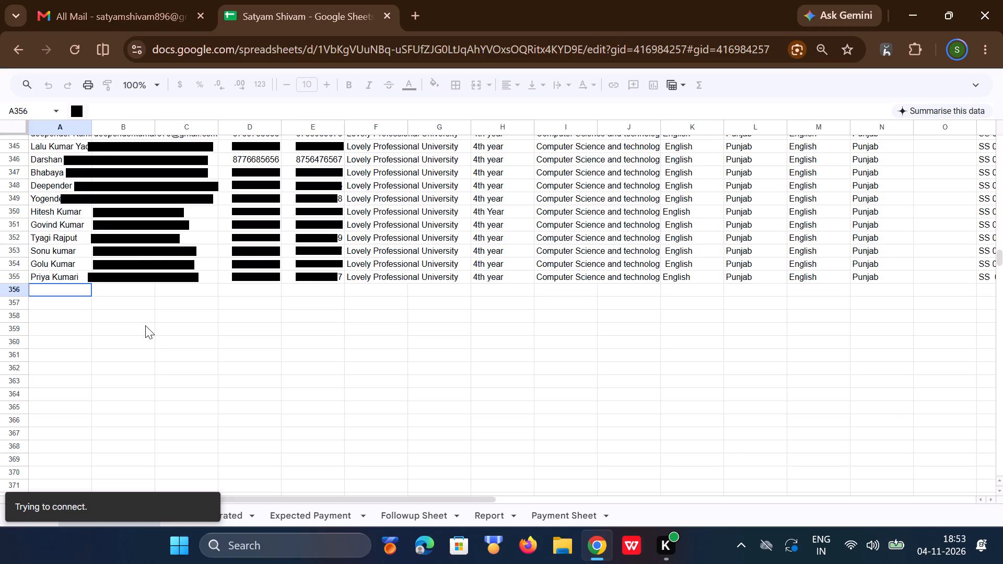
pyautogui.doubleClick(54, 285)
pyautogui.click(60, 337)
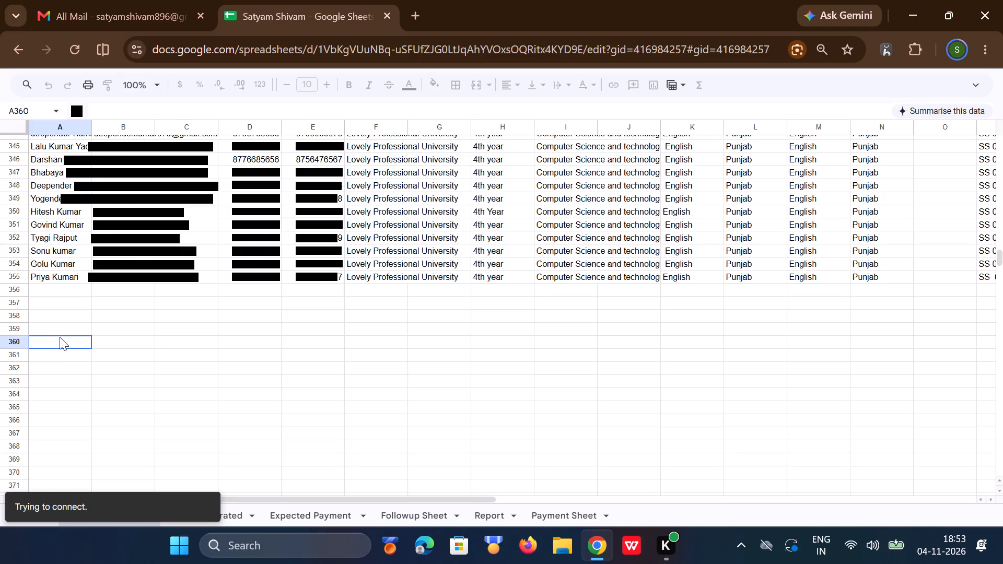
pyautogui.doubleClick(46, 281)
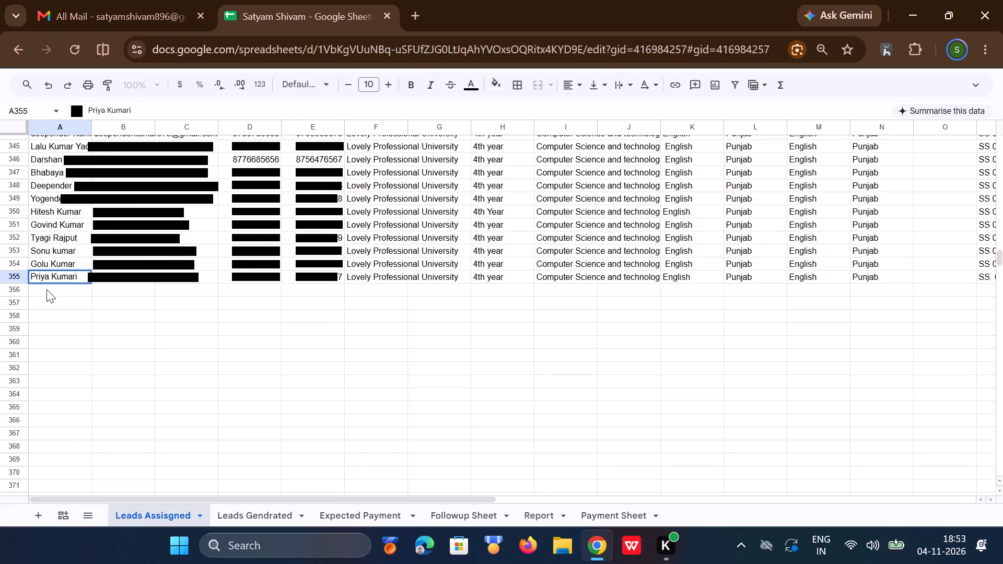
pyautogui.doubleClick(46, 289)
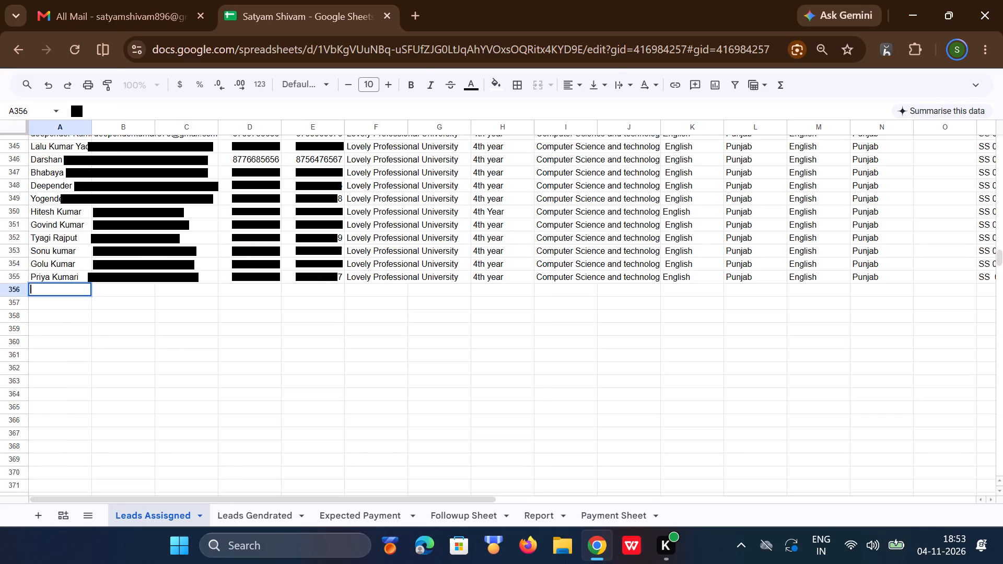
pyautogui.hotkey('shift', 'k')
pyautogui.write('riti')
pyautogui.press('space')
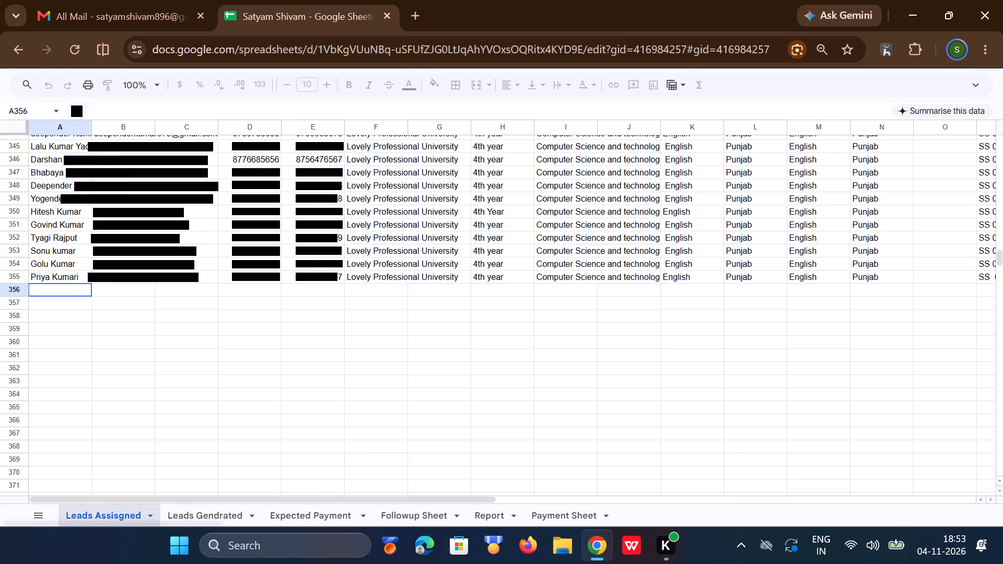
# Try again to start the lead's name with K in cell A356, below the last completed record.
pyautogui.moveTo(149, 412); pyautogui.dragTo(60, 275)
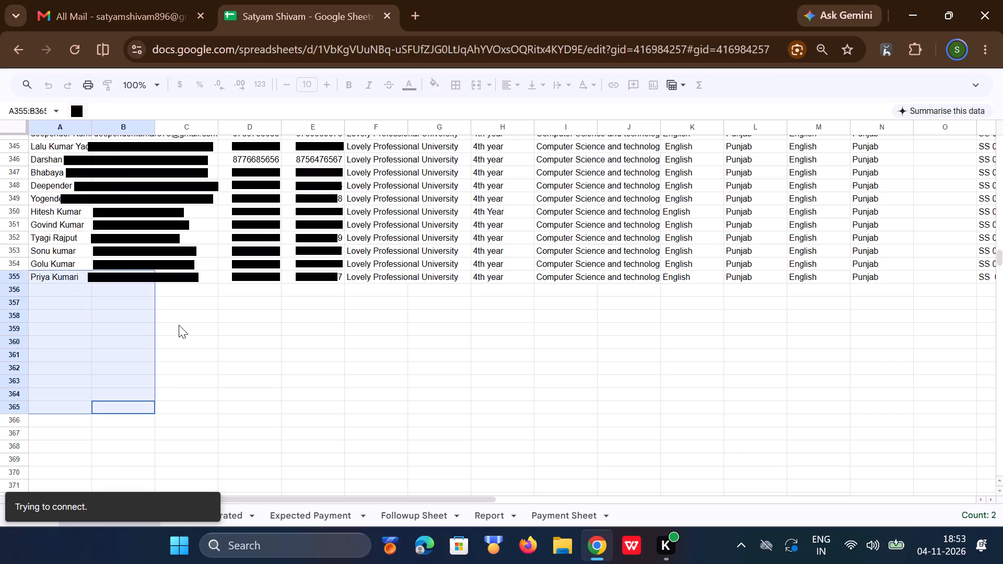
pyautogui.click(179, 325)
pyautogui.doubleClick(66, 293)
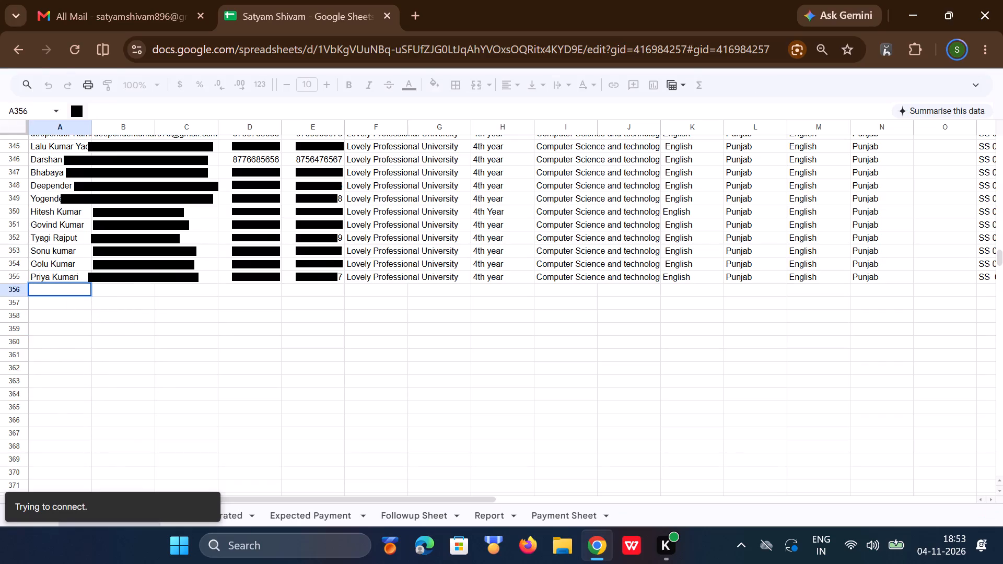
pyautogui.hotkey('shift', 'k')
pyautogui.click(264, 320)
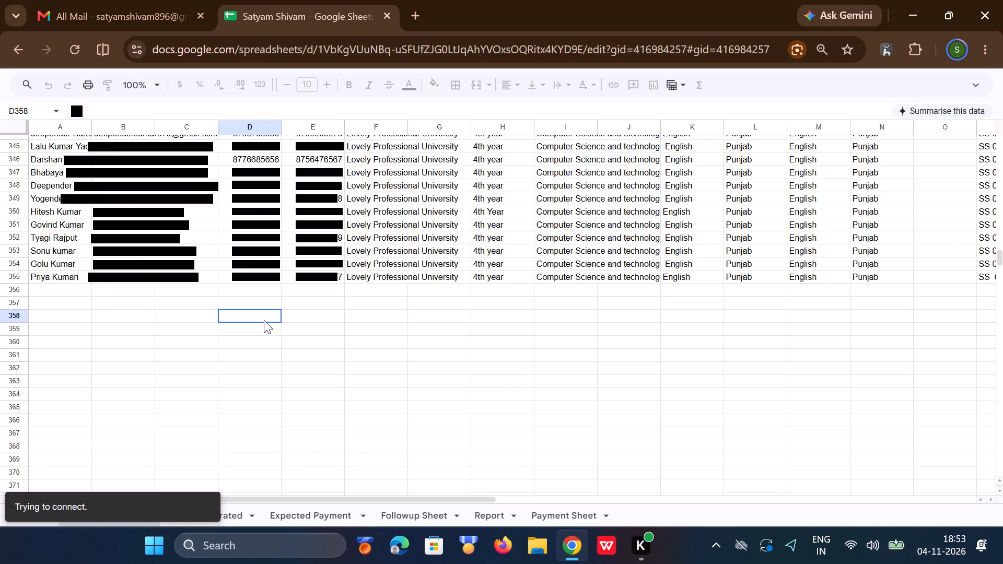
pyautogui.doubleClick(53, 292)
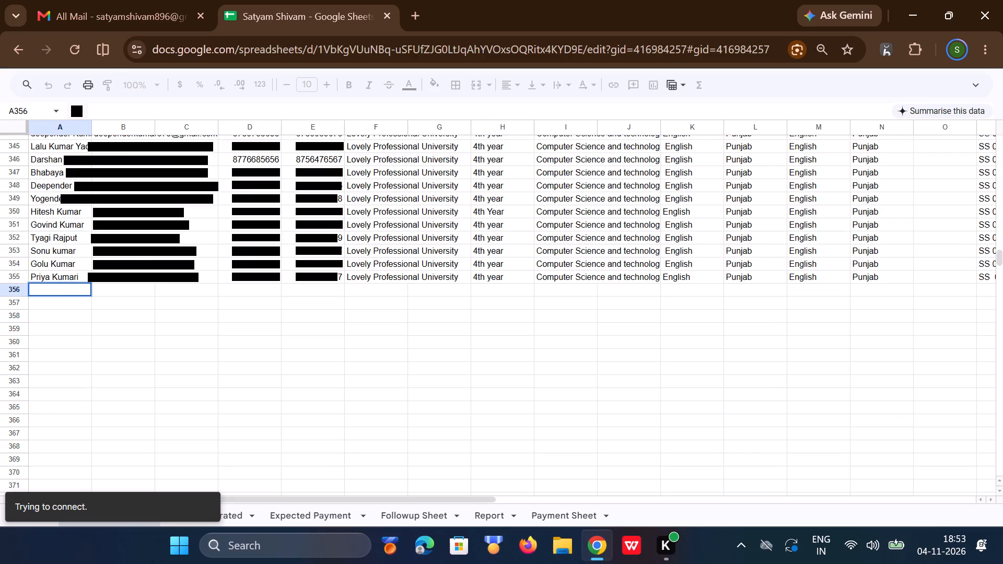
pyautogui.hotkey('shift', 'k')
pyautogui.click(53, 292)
# Check the computer's network connection, then return to the sheet.
pyautogui.doubleClick(576, 491)
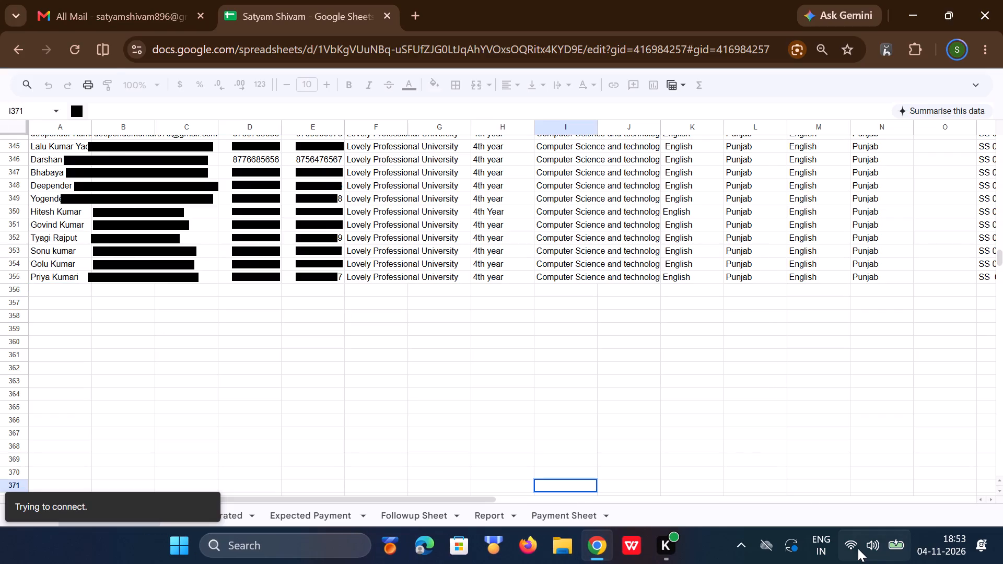
pyautogui.click(858, 548)
pyautogui.click(272, 379)
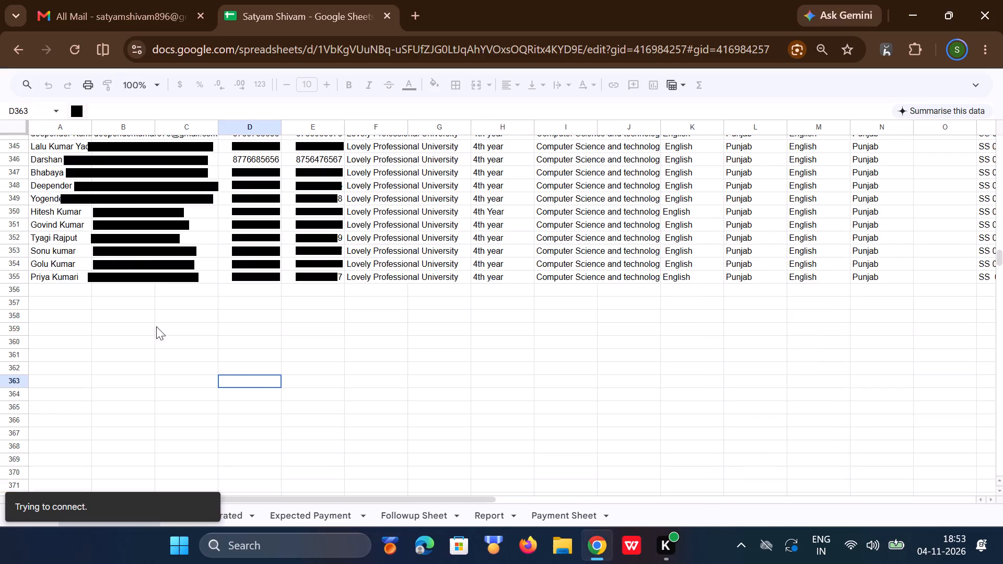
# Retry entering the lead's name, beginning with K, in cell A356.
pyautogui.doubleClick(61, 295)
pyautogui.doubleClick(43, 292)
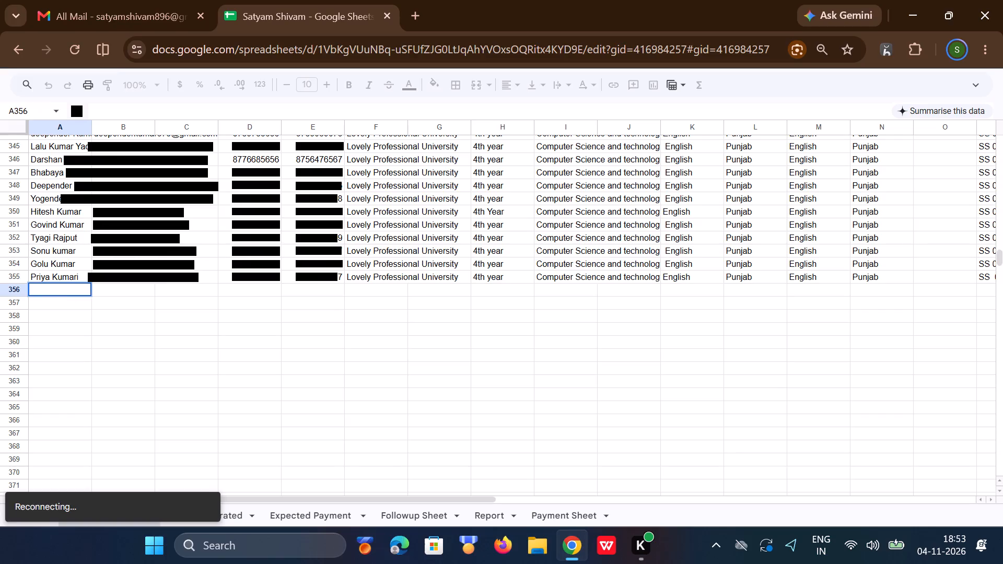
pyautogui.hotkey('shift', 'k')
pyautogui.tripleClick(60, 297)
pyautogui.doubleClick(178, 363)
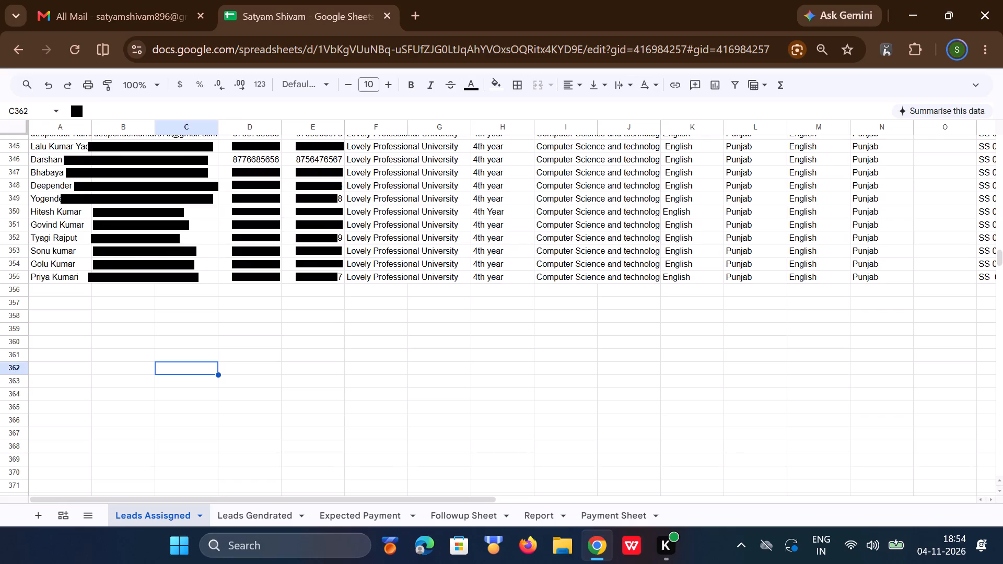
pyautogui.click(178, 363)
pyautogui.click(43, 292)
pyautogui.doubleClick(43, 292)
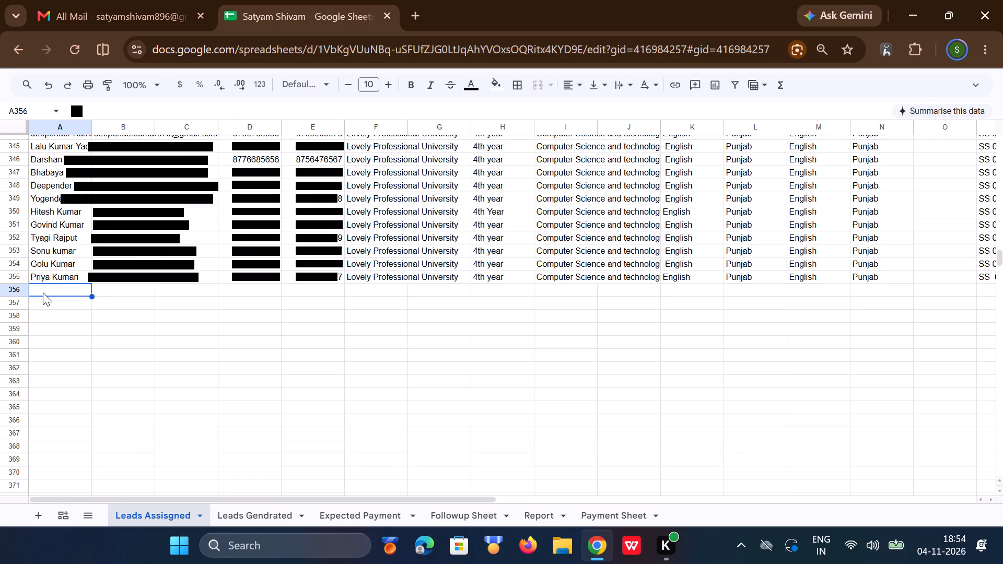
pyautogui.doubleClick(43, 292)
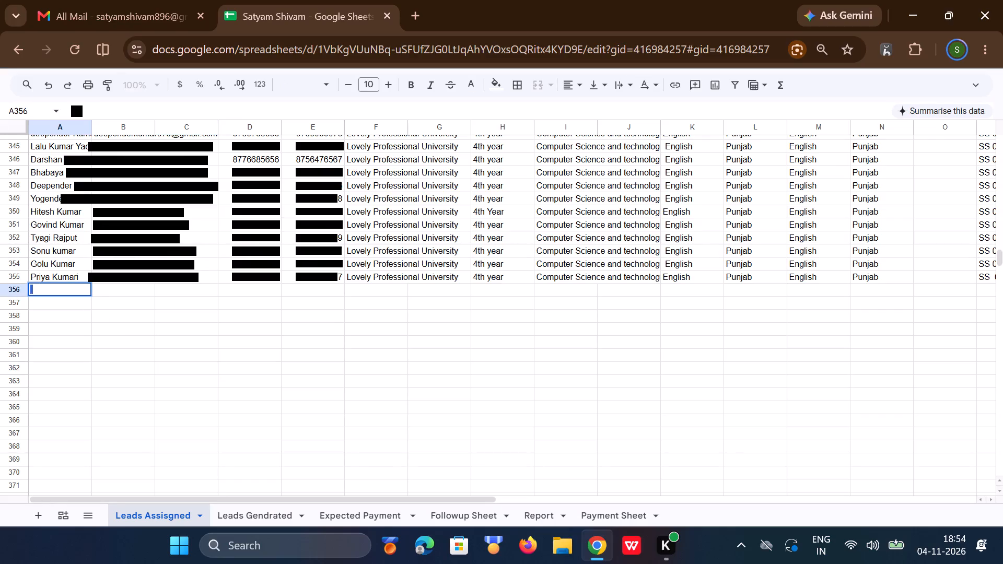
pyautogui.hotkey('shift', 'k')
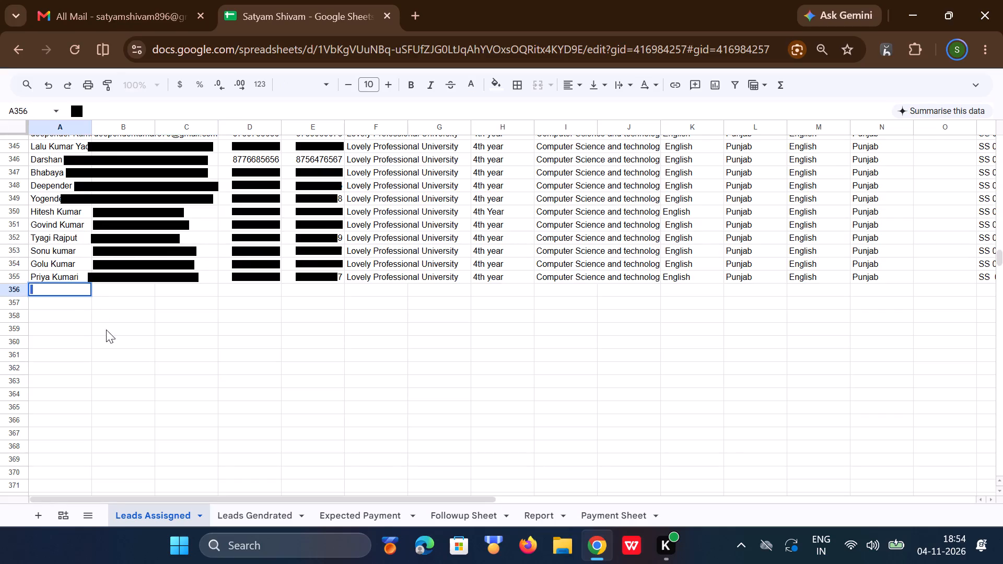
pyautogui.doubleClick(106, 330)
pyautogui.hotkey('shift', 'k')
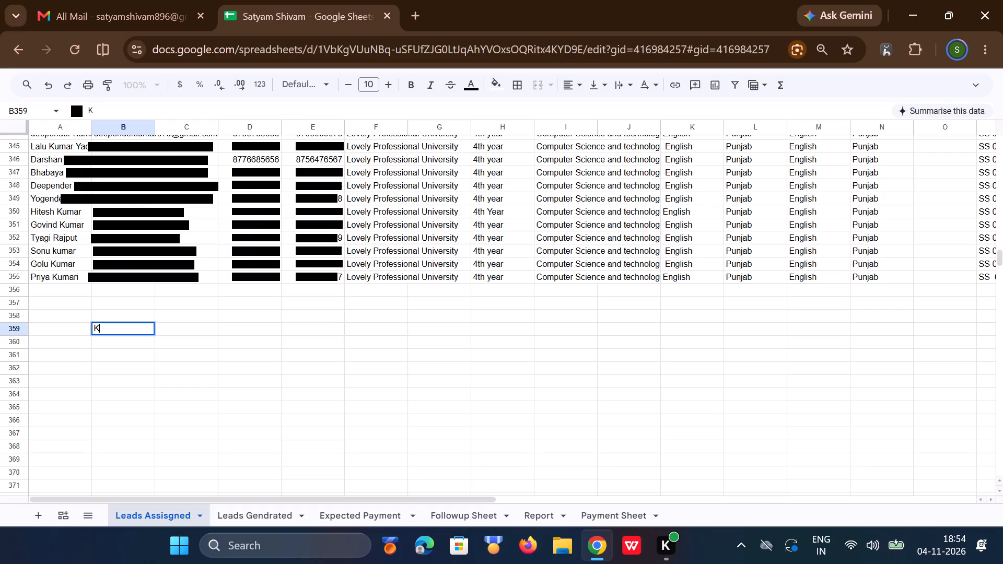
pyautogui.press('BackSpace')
# Enter the new lead's full name, first name Kriti, in cell A356, directly below the row 355 record.
pyautogui.doubleClick(49, 293)
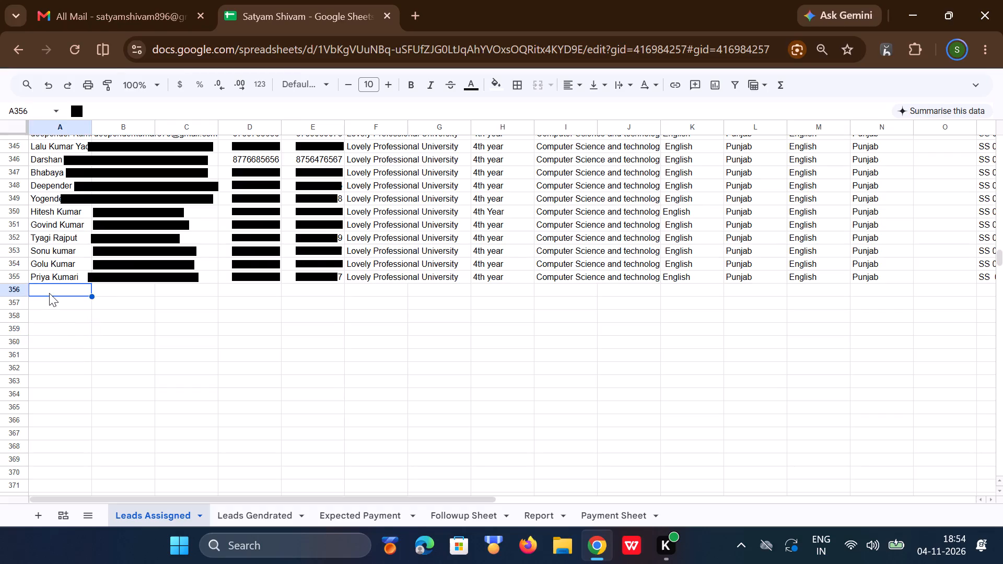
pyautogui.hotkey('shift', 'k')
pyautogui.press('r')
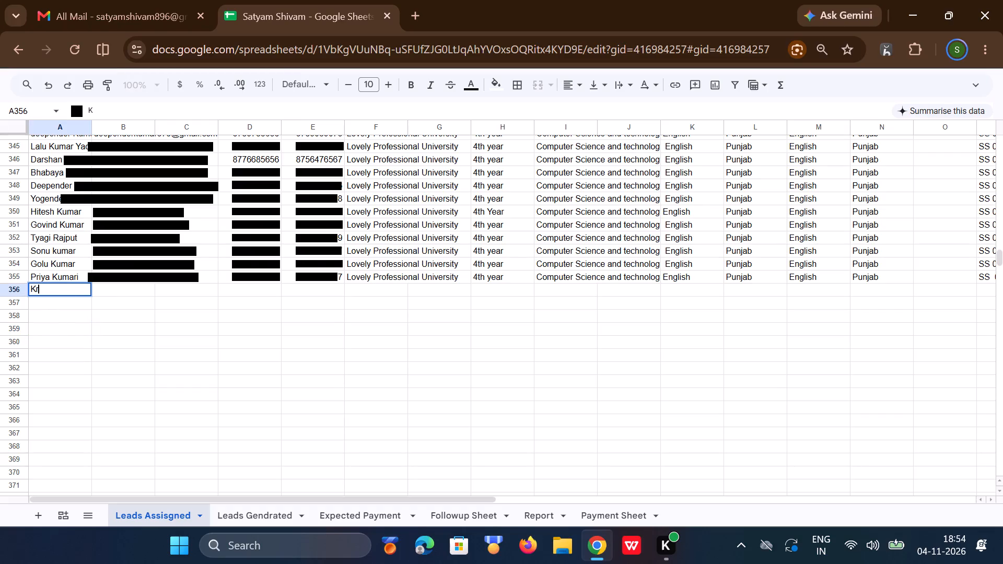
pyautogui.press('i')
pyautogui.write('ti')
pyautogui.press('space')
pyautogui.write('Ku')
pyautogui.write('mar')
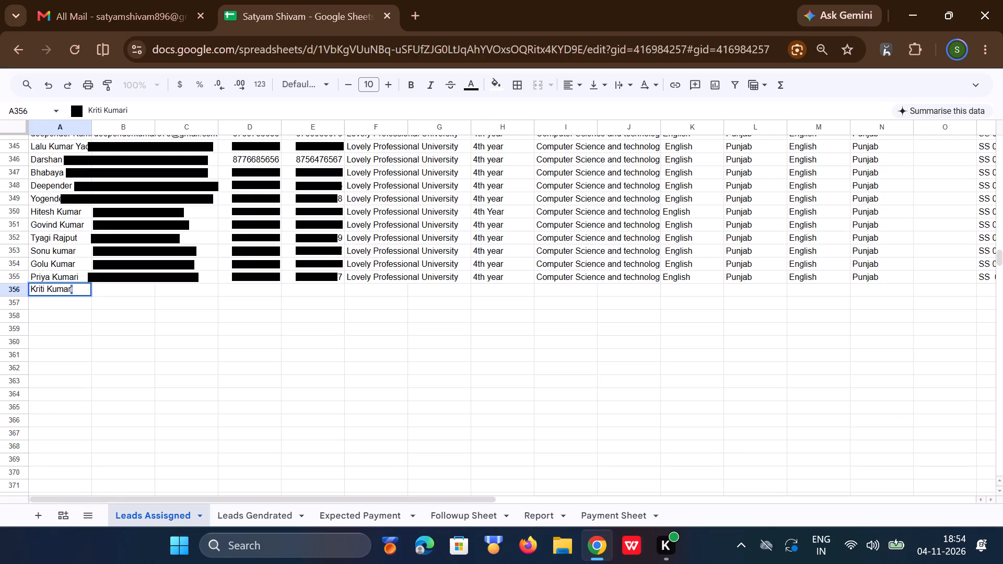
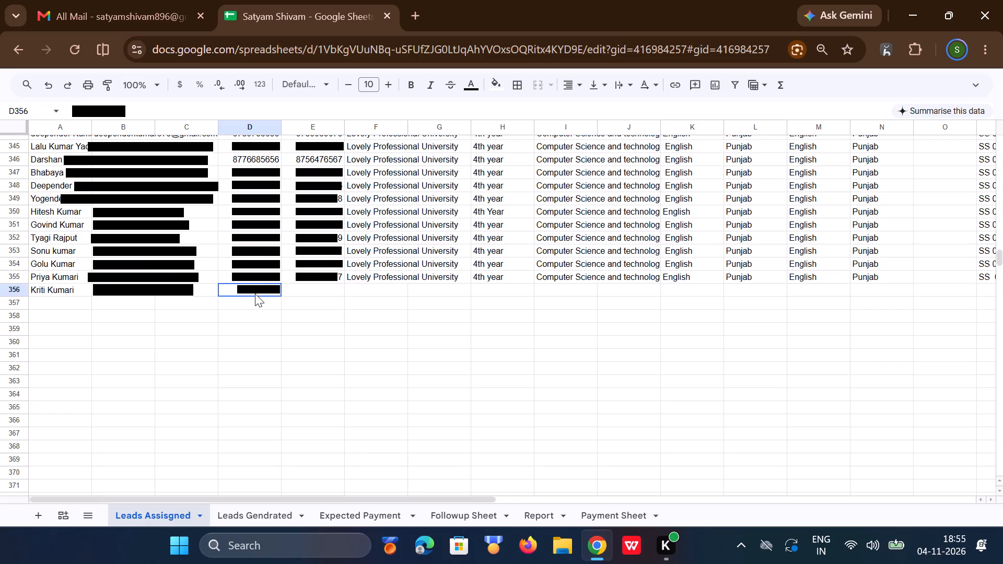
# Enter the lead's phone number in cell D356, in the same row as the new Kriti record.
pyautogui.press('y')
pyautogui.press('BackSpace')
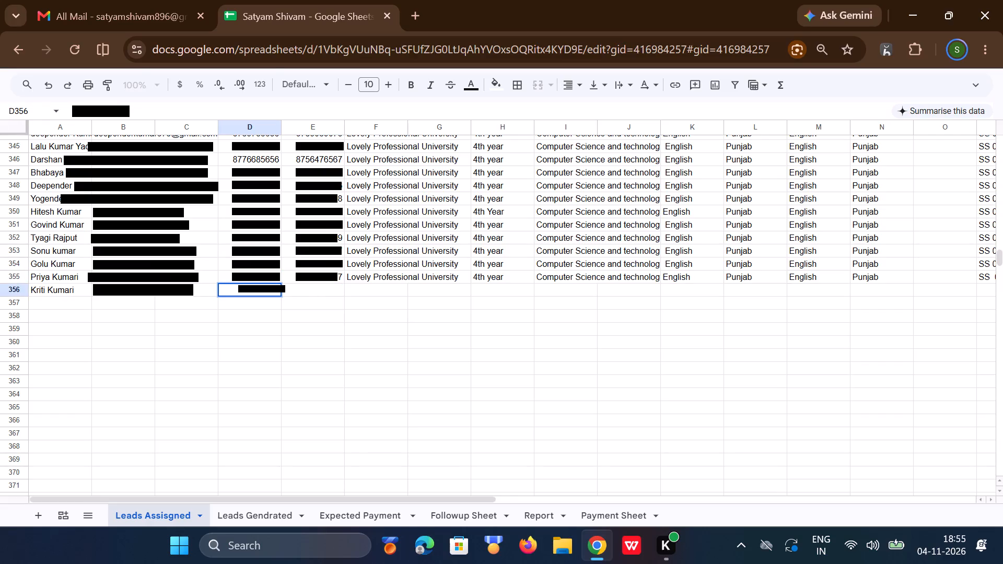
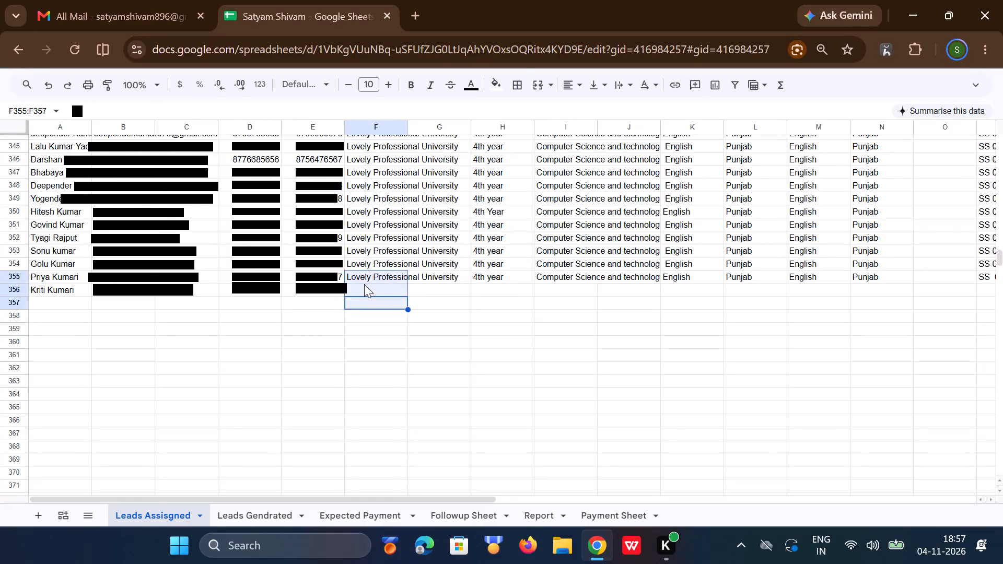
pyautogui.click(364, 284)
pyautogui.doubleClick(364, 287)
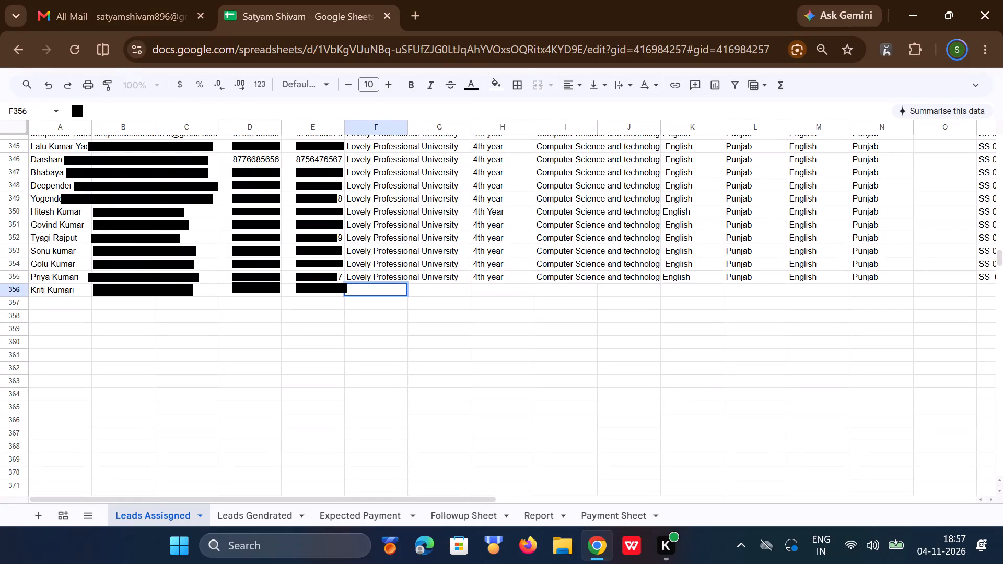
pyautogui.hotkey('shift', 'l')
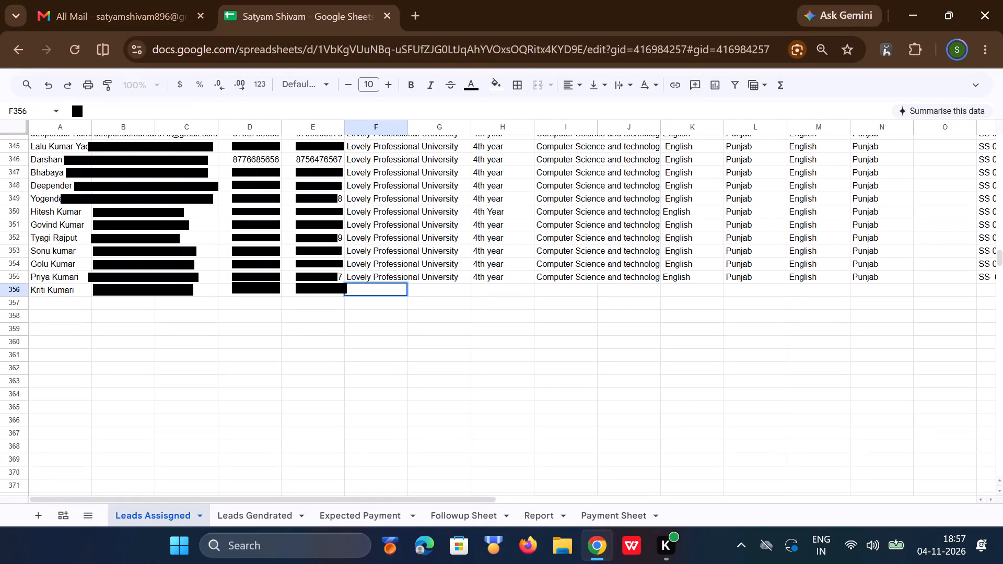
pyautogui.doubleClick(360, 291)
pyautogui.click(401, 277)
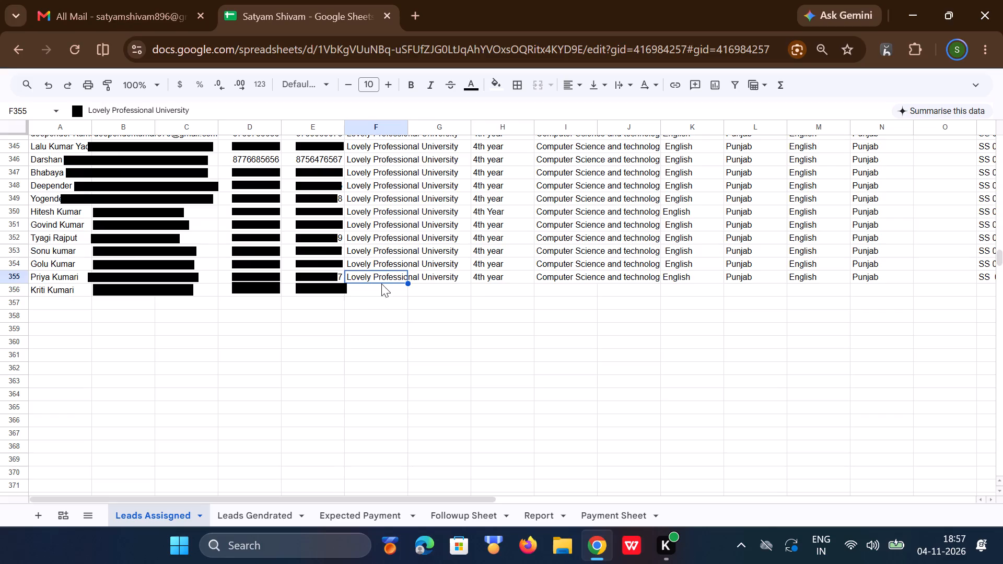
# Enter "Lovely Professional University" as the university in cell F356 of the new Kriti record.
pyautogui.doubleClick(381, 288)
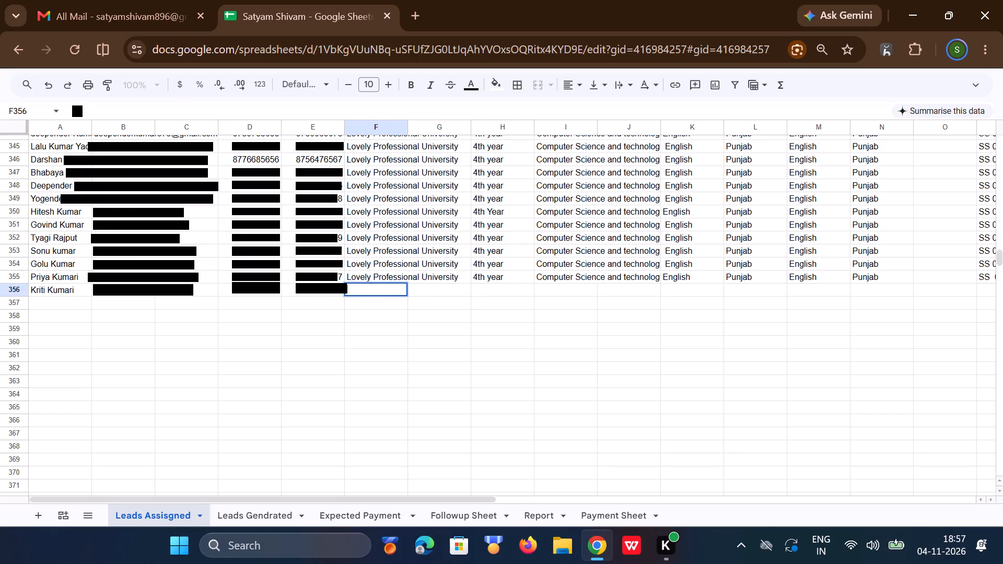
pyautogui.hotkey('shift', 'l')
pyautogui.press('o')
pyautogui.write('ve')
pyautogui.write('ly')
pyautogui.press('space')
pyautogui.hotkey('shift', 'p')
pyautogui.write('rofe')
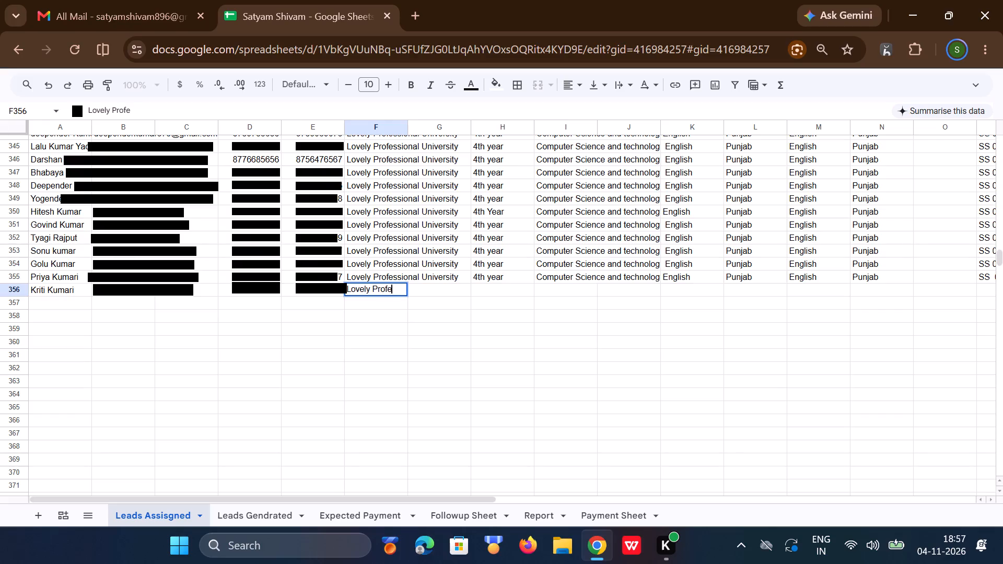
pyautogui.write('ss')
pyautogui.write('ional')
pyautogui.press('space')
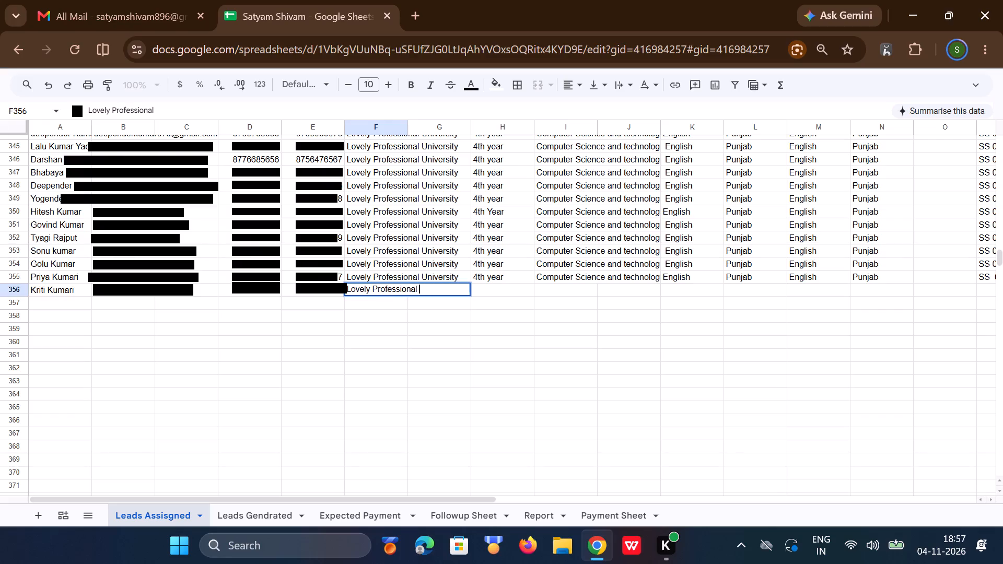
pyautogui.hotkey('shift', '?')
pyautogui.press('BackSpace')
pyautogui.write('Uni')
pyautogui.write('ver')
pyautogui.write('sity')
# Enter "4th year" as the year of study in cell H356 of the same record.
pyautogui.doubleClick(483, 290)
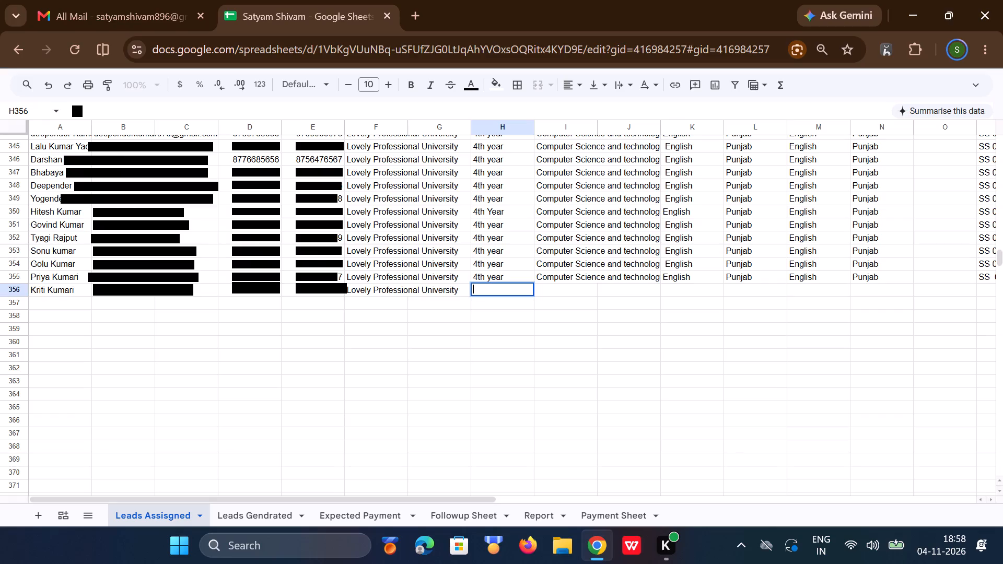
pyautogui.click(483, 290)
pyautogui.write('4th year')
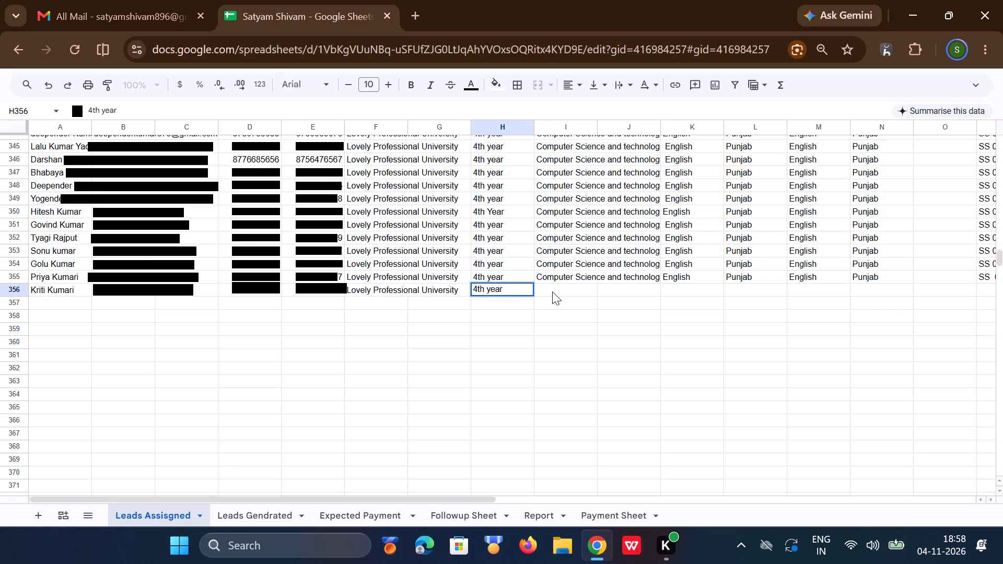
# Enter "Computer Science and technology" as the course in cell I356 of the new lead's row.
pyautogui.doubleClick(552, 291)
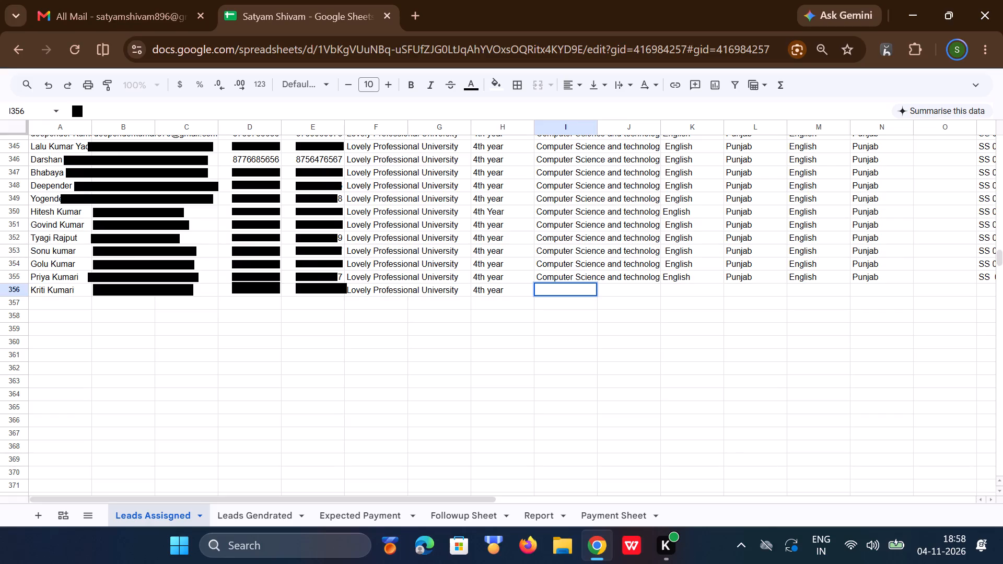
pyautogui.hotkey('shift', 'c')
pyautogui.write('omputer')
pyautogui.press('space')
pyautogui.hotkey('shift', 's')
pyautogui.write('cie')
pyautogui.write('nce and')
pyautogui.press('space')
pyautogui.write('technology')
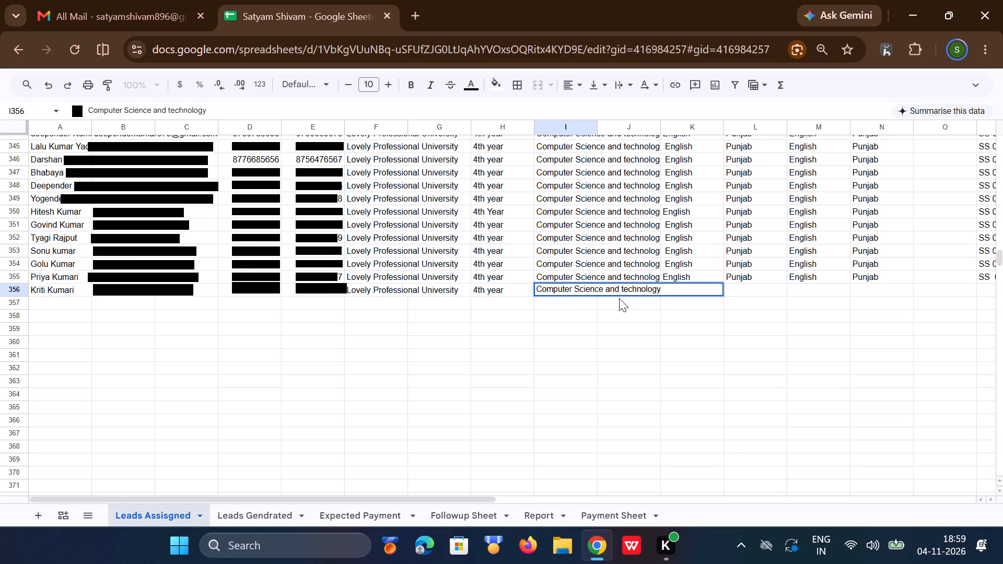
pyautogui.click(660, 322)
# Enter "English" as the language in cell K356 of the new lead's row.
pyautogui.doubleClick(677, 295)
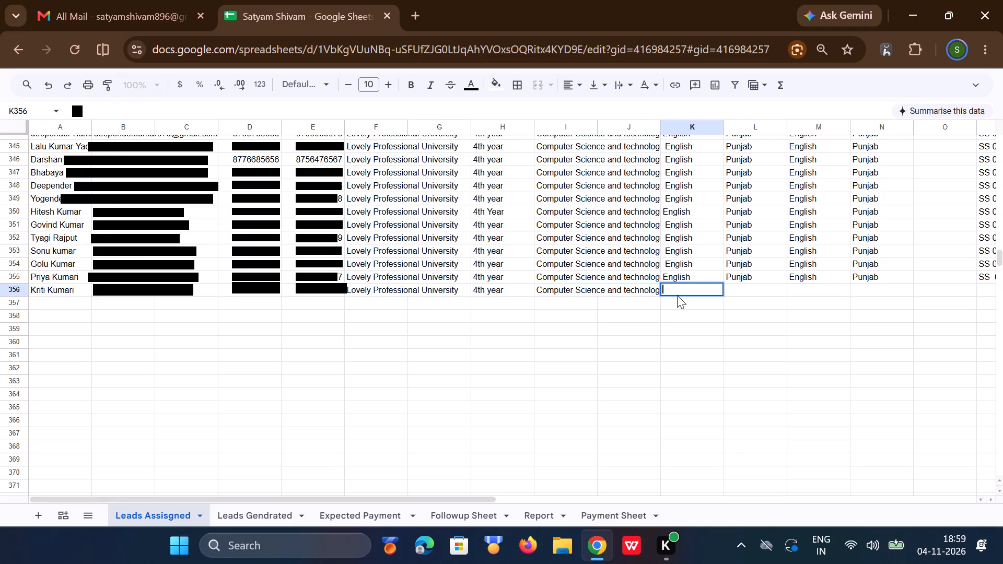
pyautogui.hotkey('shift', 'e')
pyautogui.write('ngli')
pyautogui.write('sh')
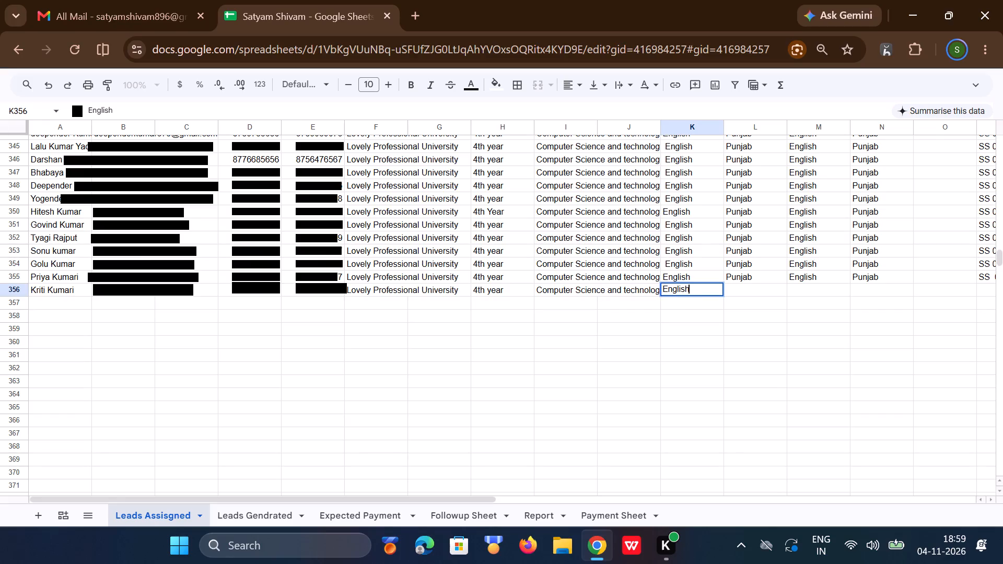
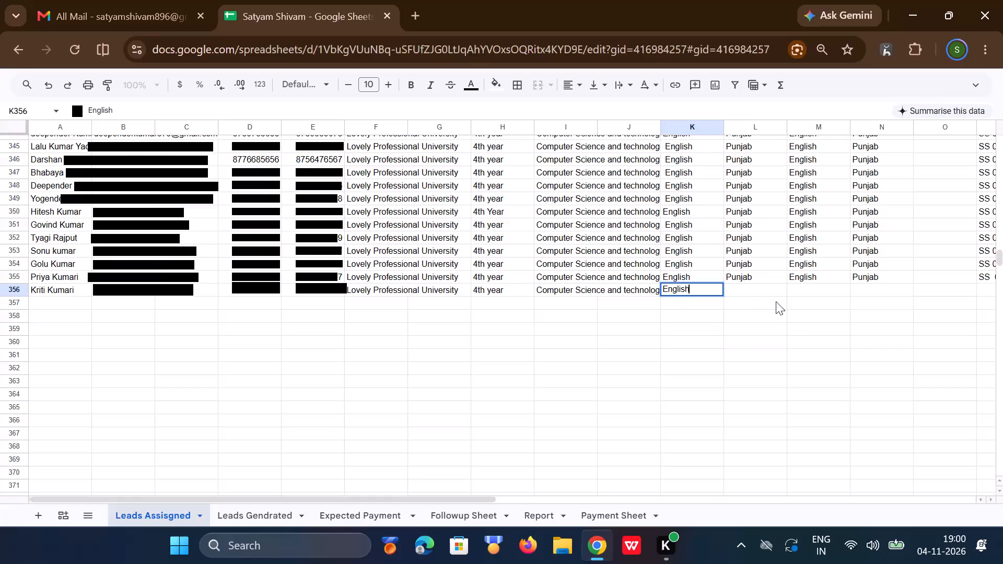
# Enter "Punjab" as the state in cell L356 of the new lead's row.
pyautogui.doubleClick(744, 287)
pyautogui.write('Punjab')
pyautogui.press('space')
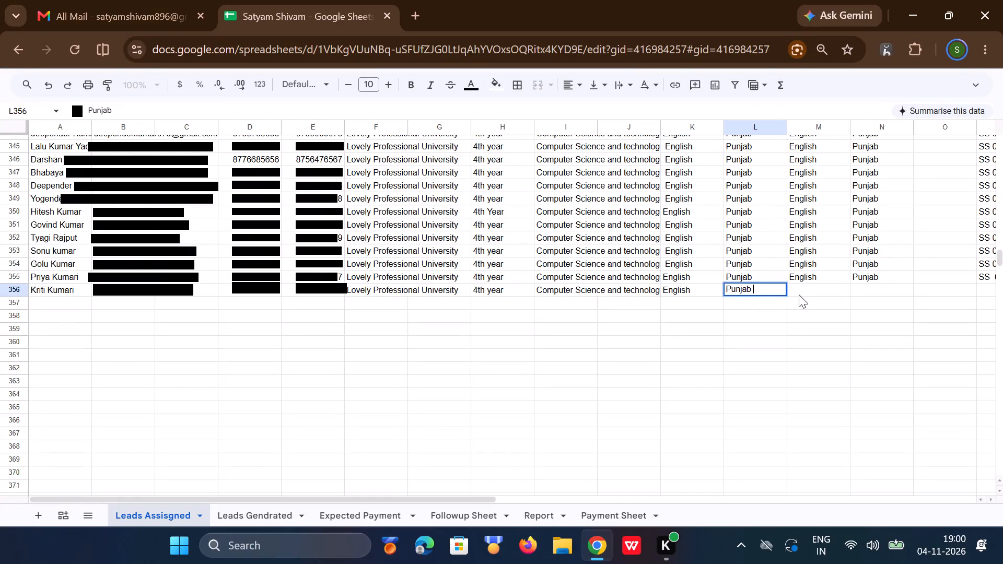
# Enter "English" in cell M356 of the new lead's row, matching the rows above.
pyautogui.doubleClick(799, 295)
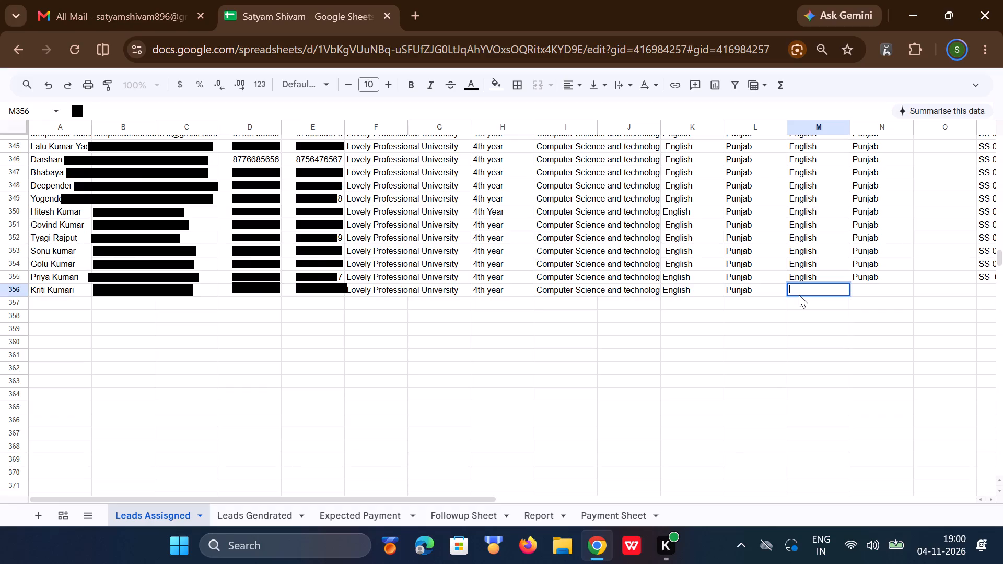
pyautogui.hotkey('shift', 'e')
pyautogui.write('nglish')
# Enter "Punjab" in cell N356 of the new lead's row, matching the rows above.
pyautogui.doubleClick(861, 289)
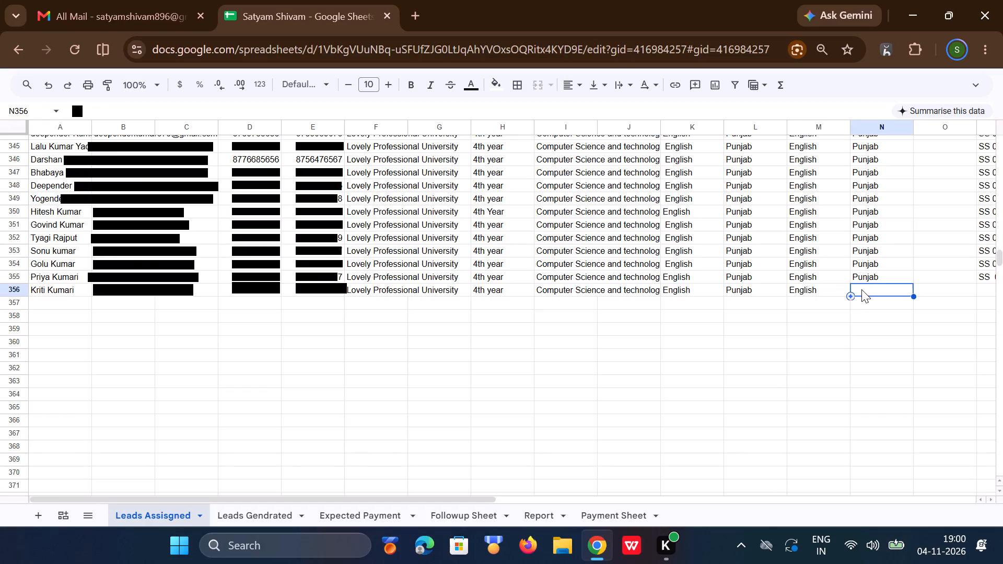
pyautogui.hotkey('shift', 'p')
pyautogui.write('unjab')
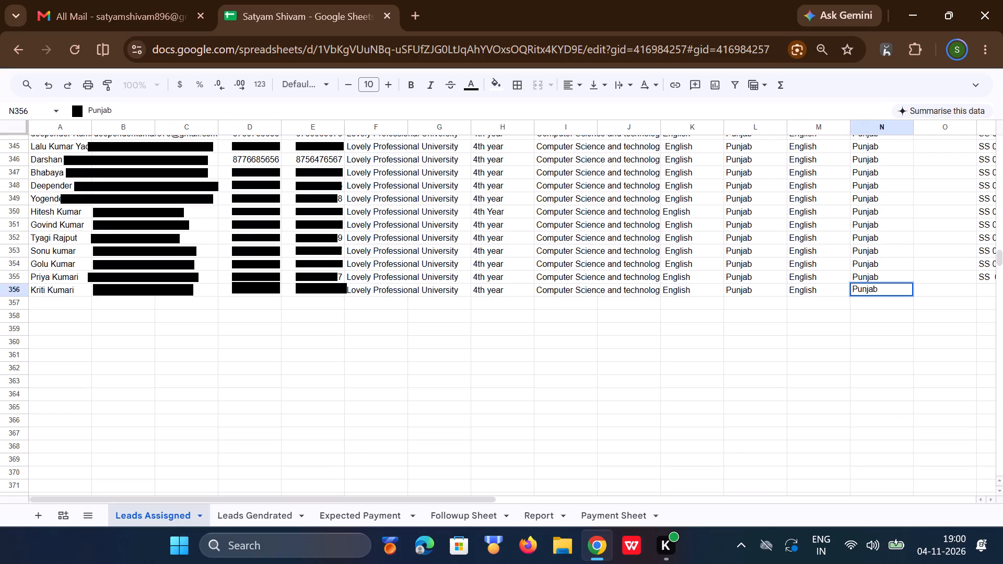
pyautogui.click(875, 313)
# Enter the code "SS 010" in cell P356 of the new lead's row.
pyautogui.hscroll(-3, 875, 313)
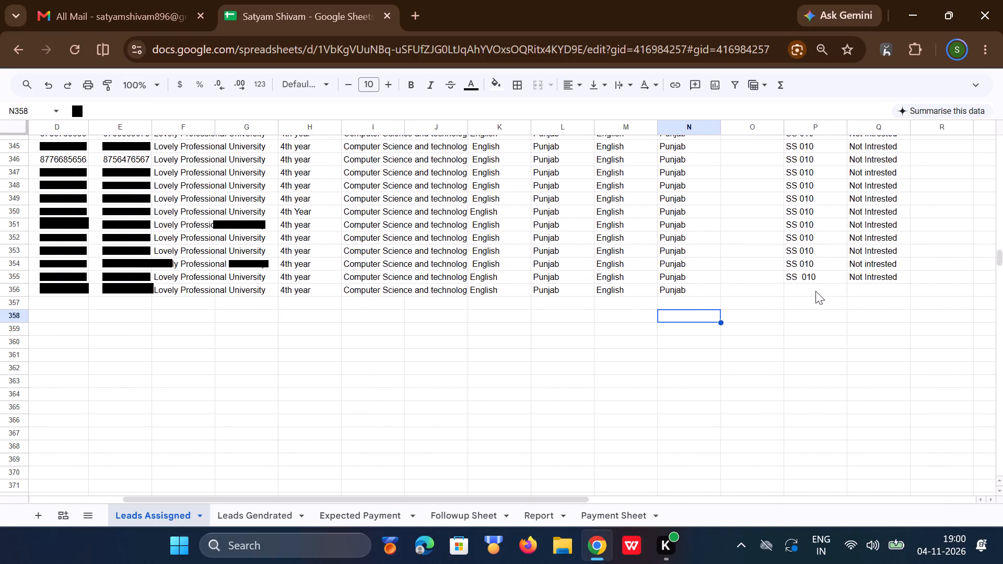
pyautogui.doubleClick(815, 291)
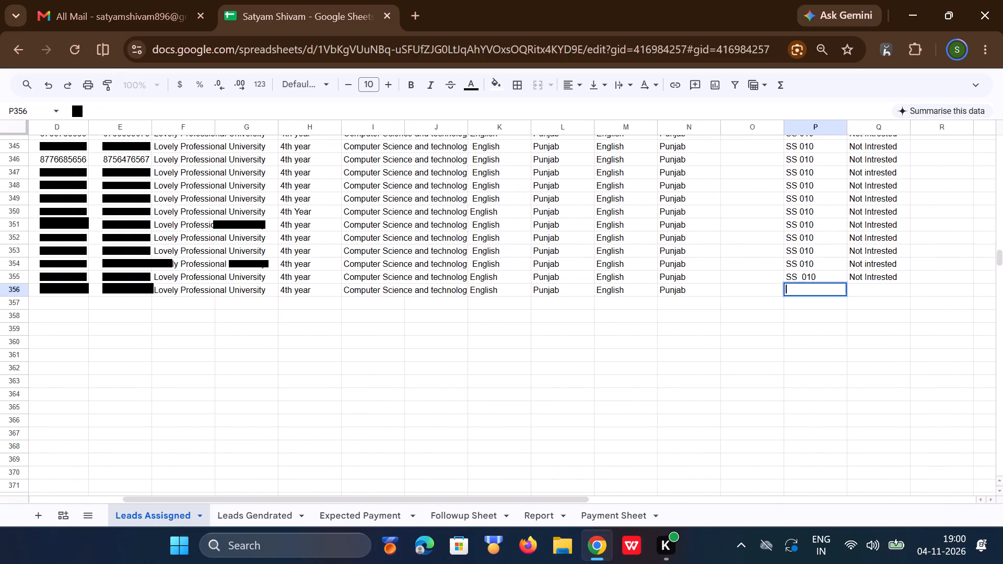
pyautogui.write('SSc')
pyautogui.press('BackSpace')
pyautogui.press('space')
pyautogui.write('010')
pyautogui.press('space')
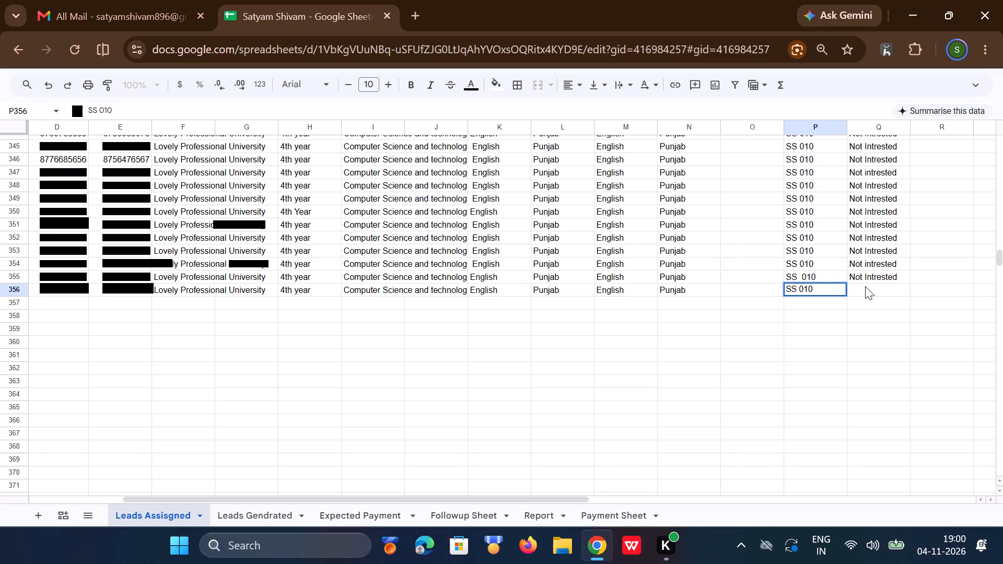
# Enter "Not Intrested" as the lead status in cell Q356 of the same record.
pyautogui.doubleClick(865, 286)
pyautogui.write('No')
pyautogui.write('t')
pyautogui.press('space')
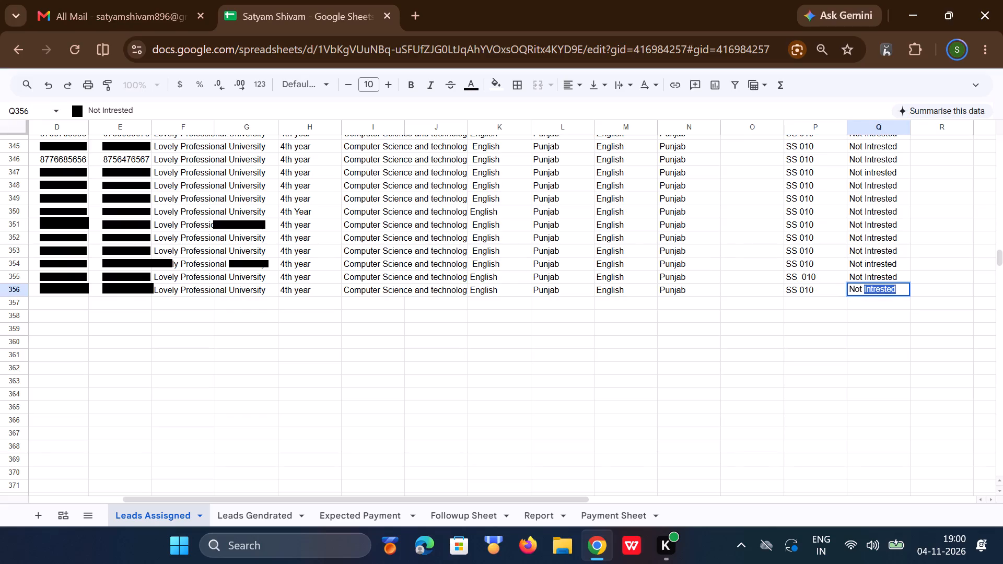
pyautogui.press('i')
pyautogui.press('BackSpace')
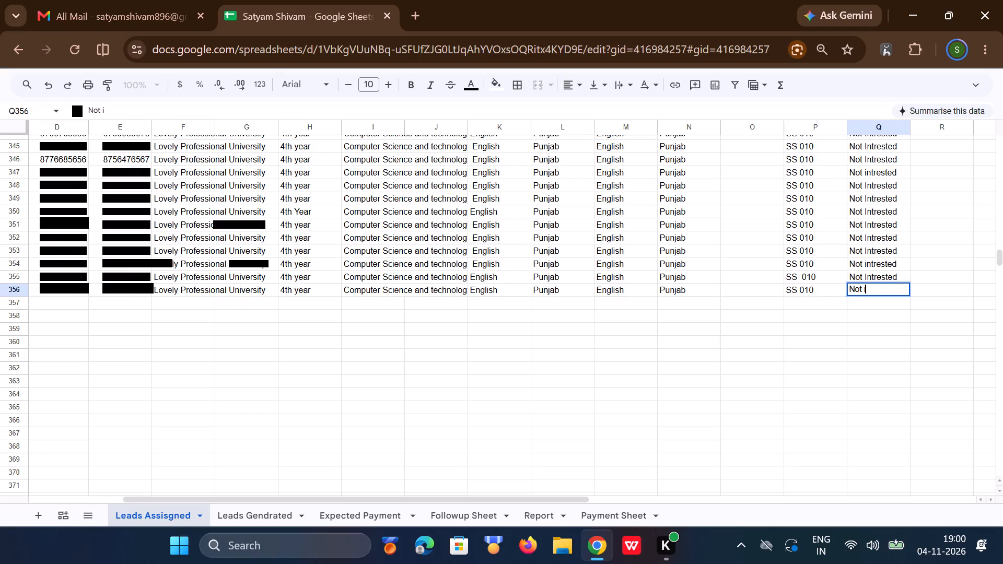
pyautogui.press('BackSpace')
pyautogui.hotkey('shift', 'i')
pyautogui.write('ntrested')
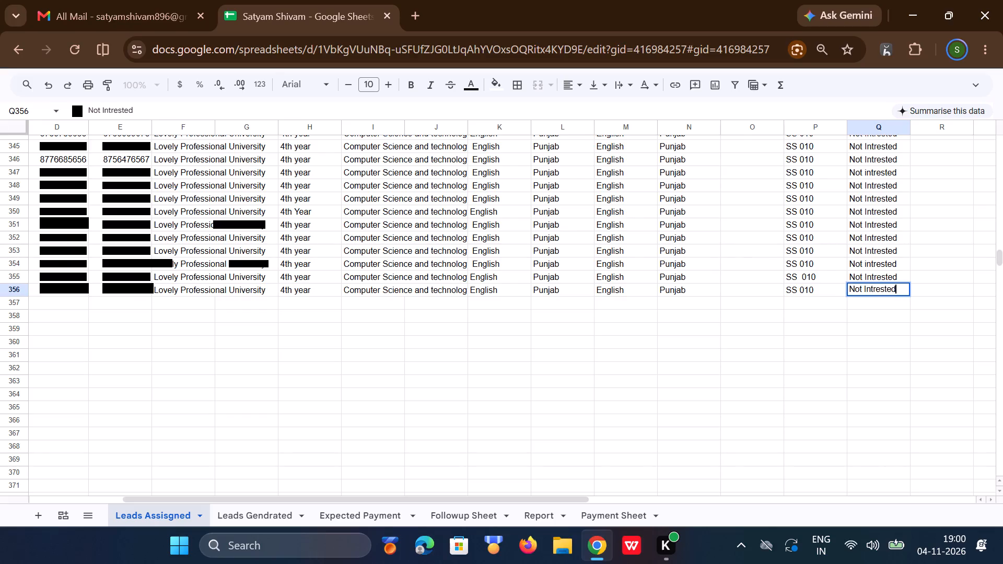
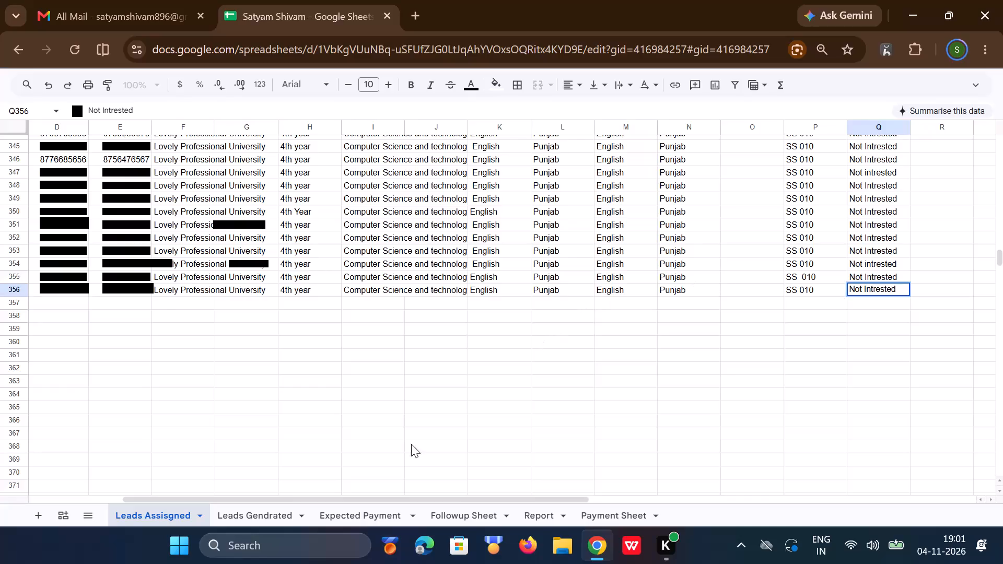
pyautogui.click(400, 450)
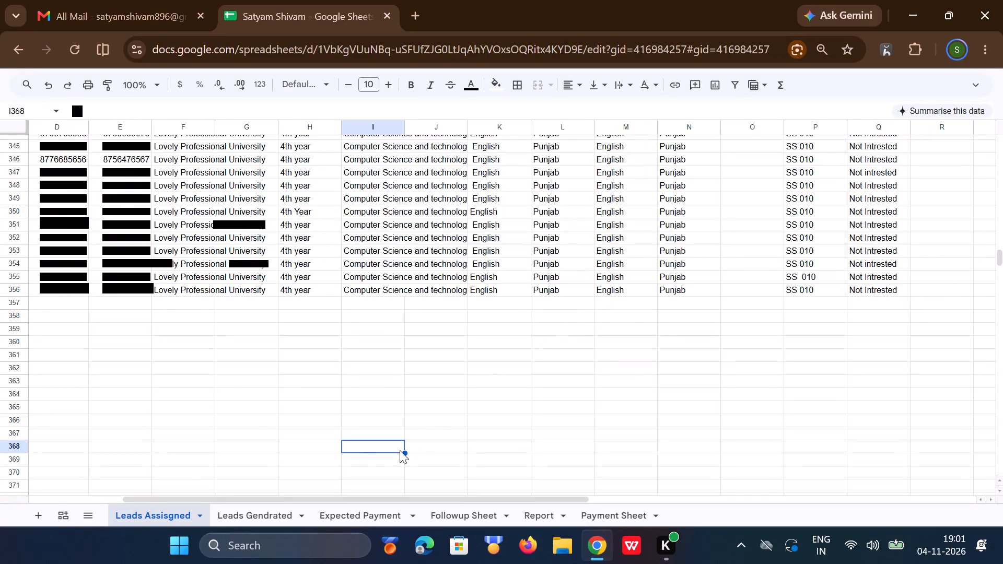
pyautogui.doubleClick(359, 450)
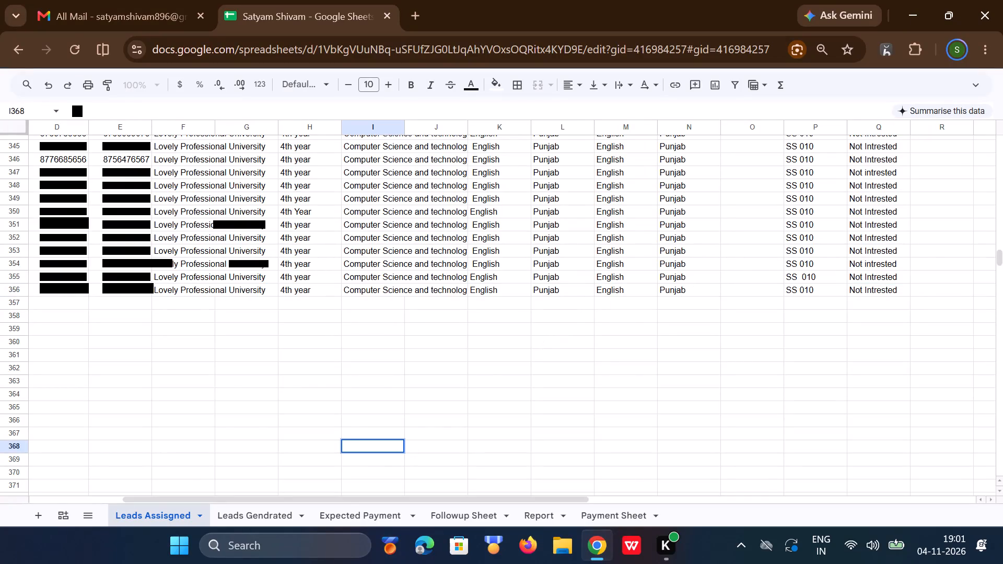